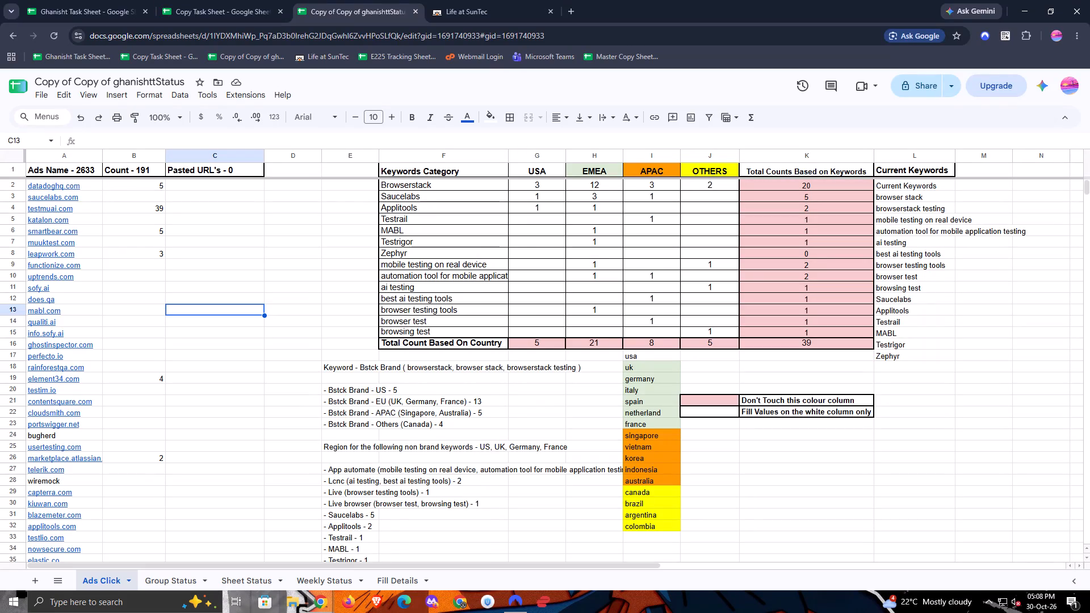
Open the New Delhi weather forecast in Microsoft Edge, review the current and hourly conditions, and close the forecast window.
left_click(902, 590)
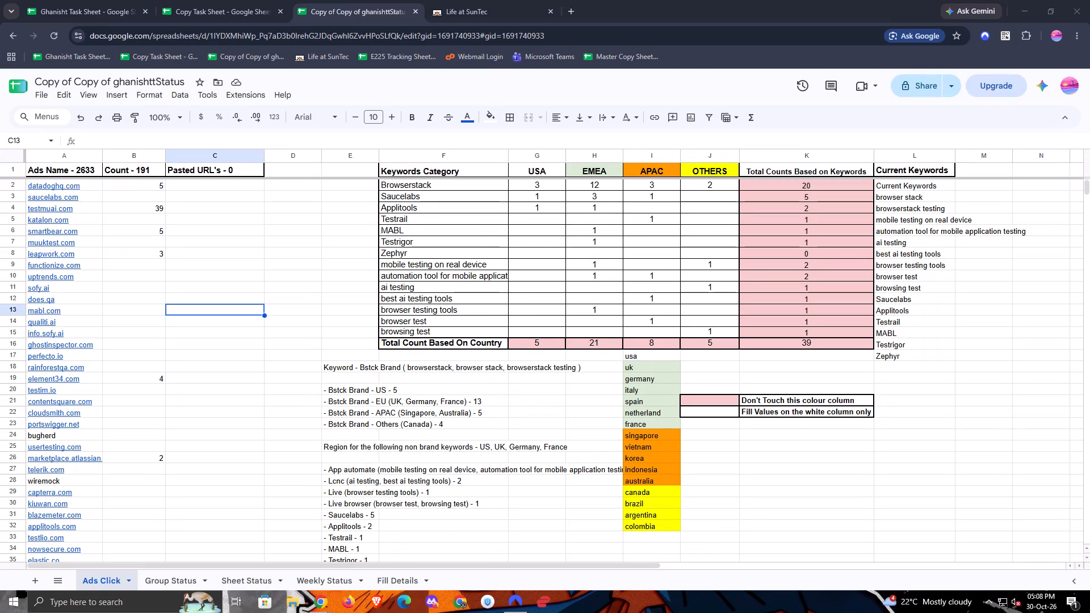
left_click(905, 599)
left_click(784, 14)
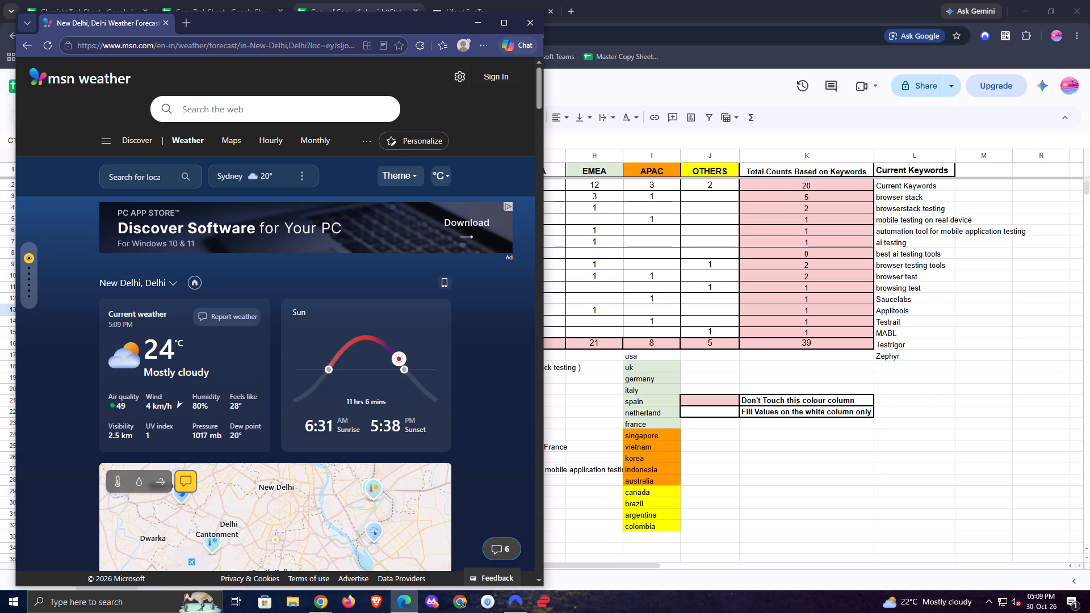
scroll(218, 418, "down", 3)
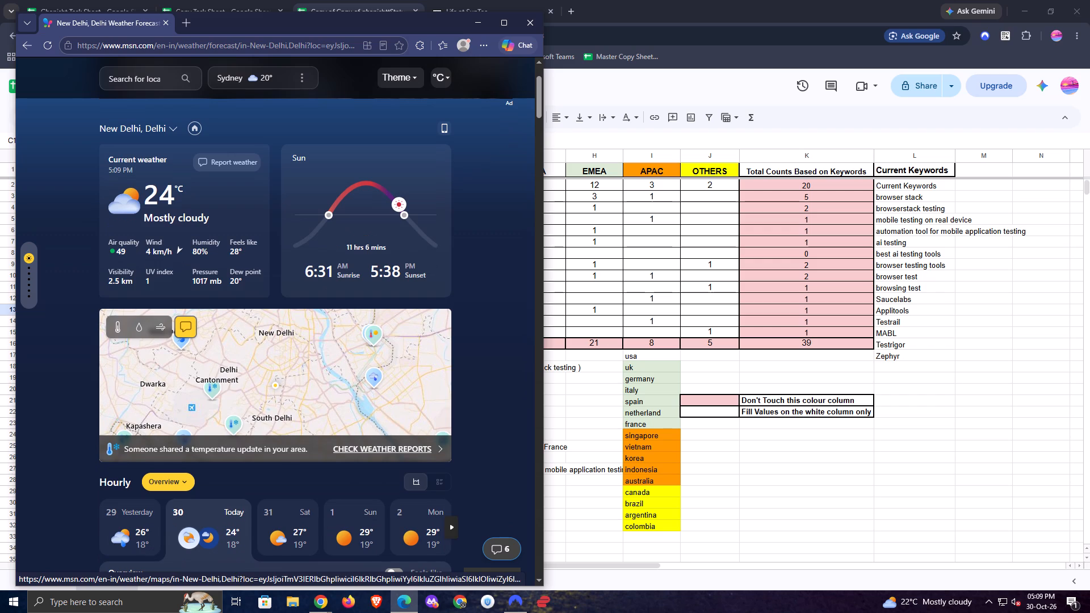
right_click(229, 391)
left_click(26, 370)
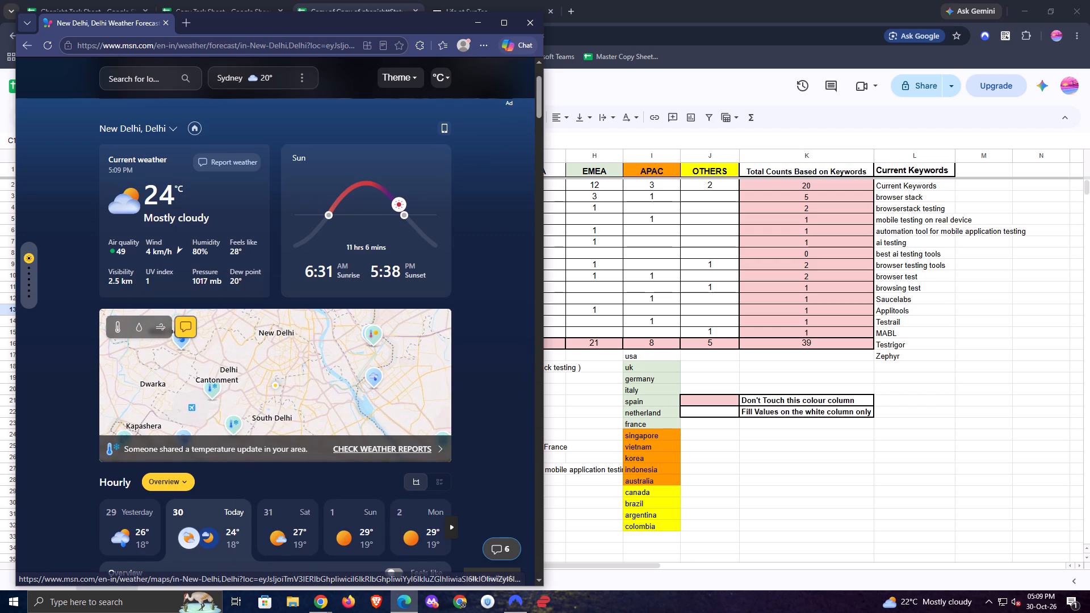
scroll(104, 376, "down", 5)
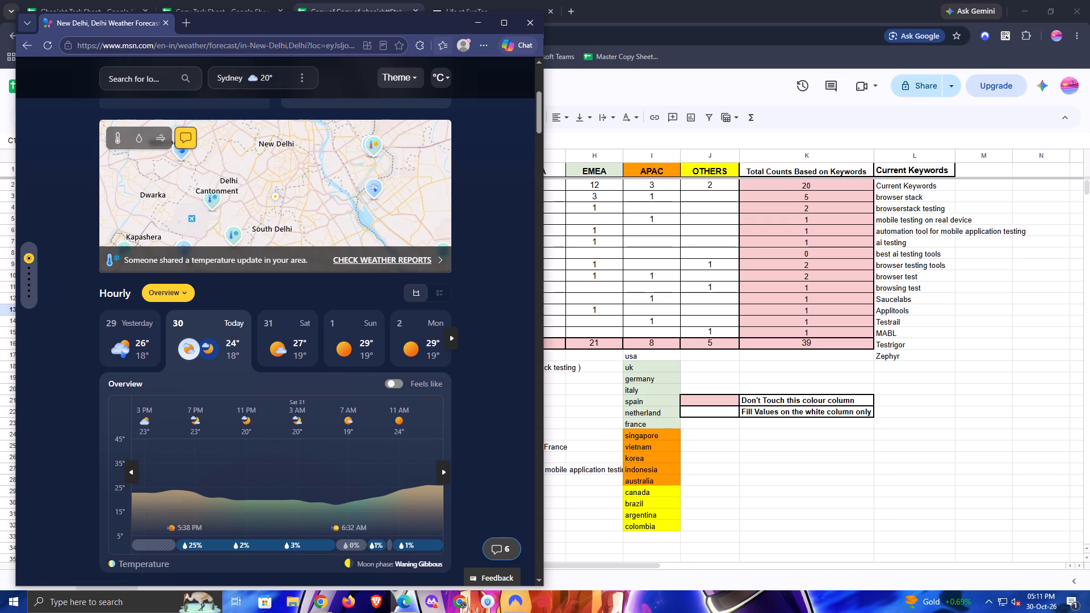
left_click(526, 27)
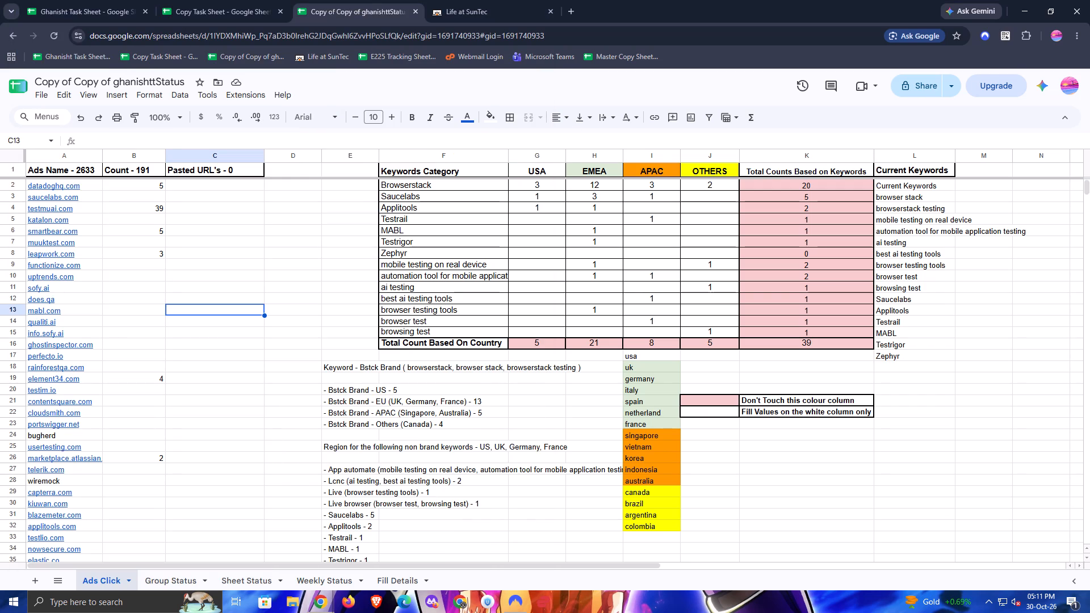
Clear all notifications in the Windows notification center.
left_click(1066, 596)
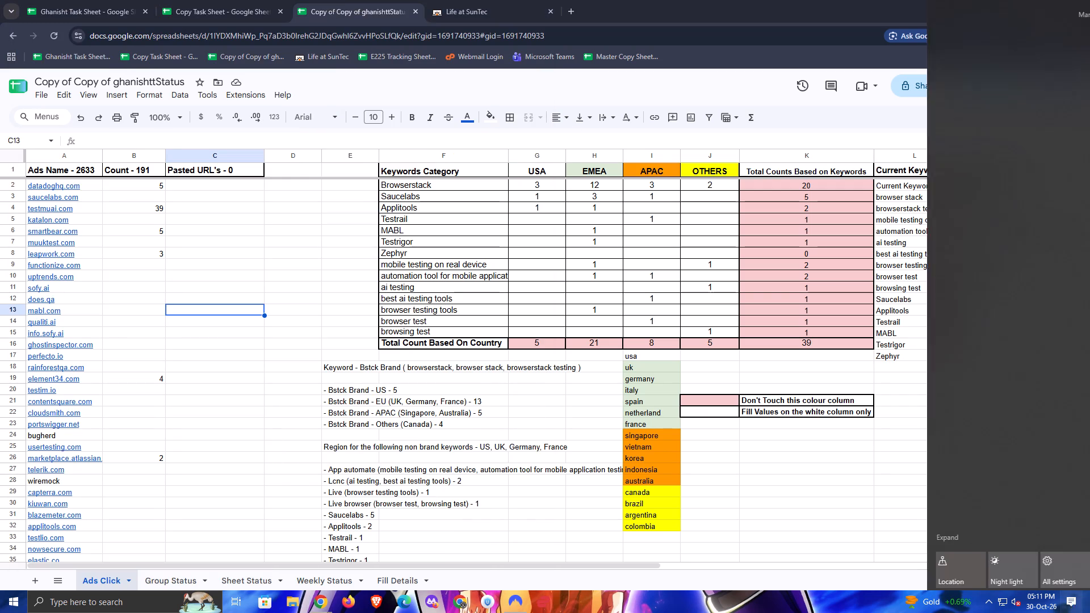
left_click(1065, 541)
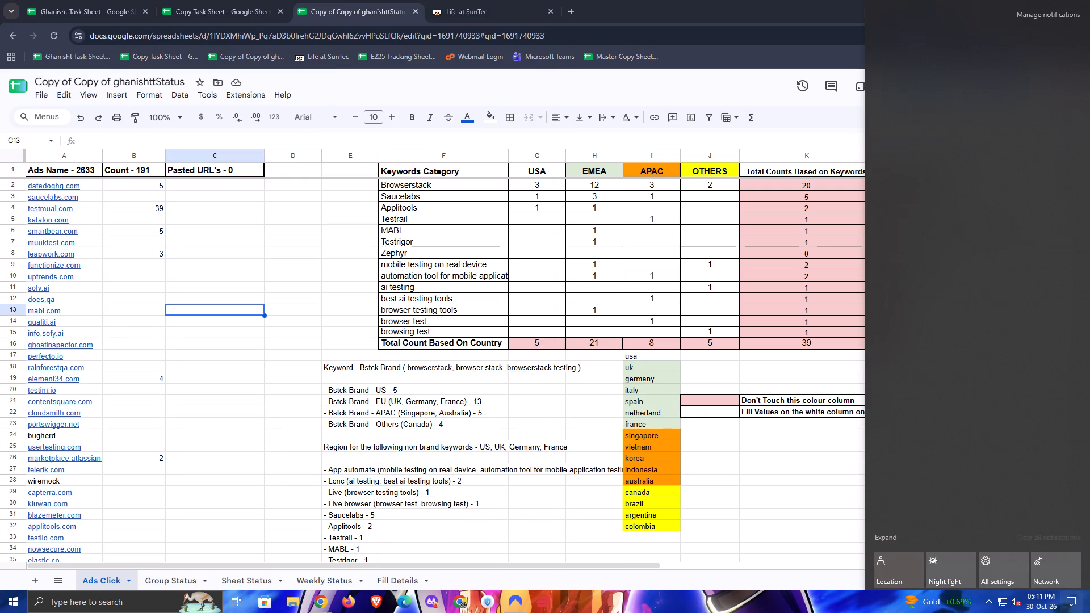
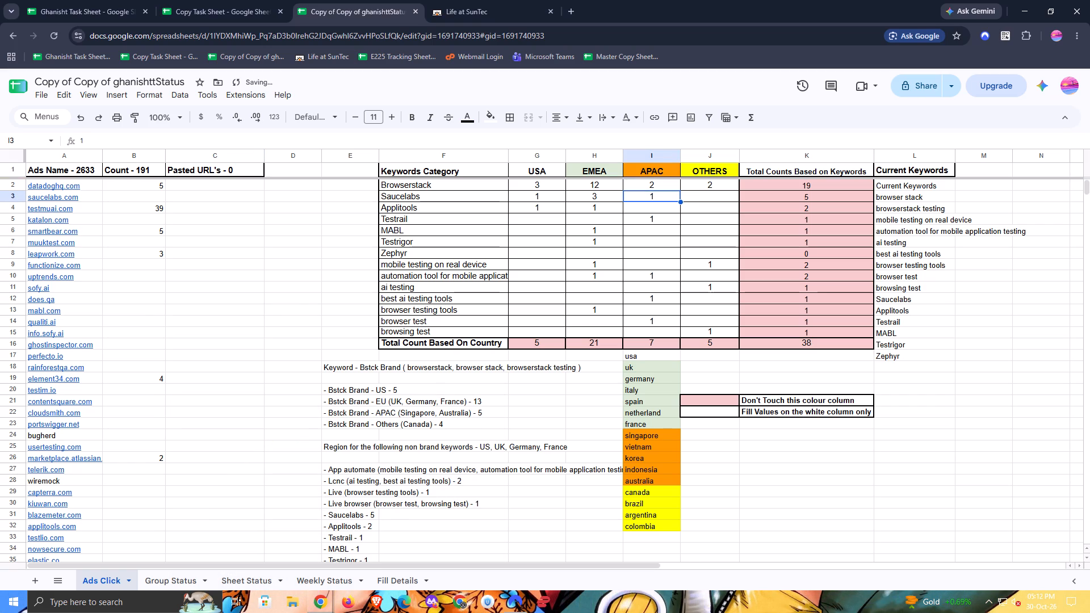
Examine the regional counts in the Keywords Category table across the EMEA, APAC and OTHERS columns.
key("Down")
key("Down")
key("Right")
key("Down")
key("Down")
key("Down")
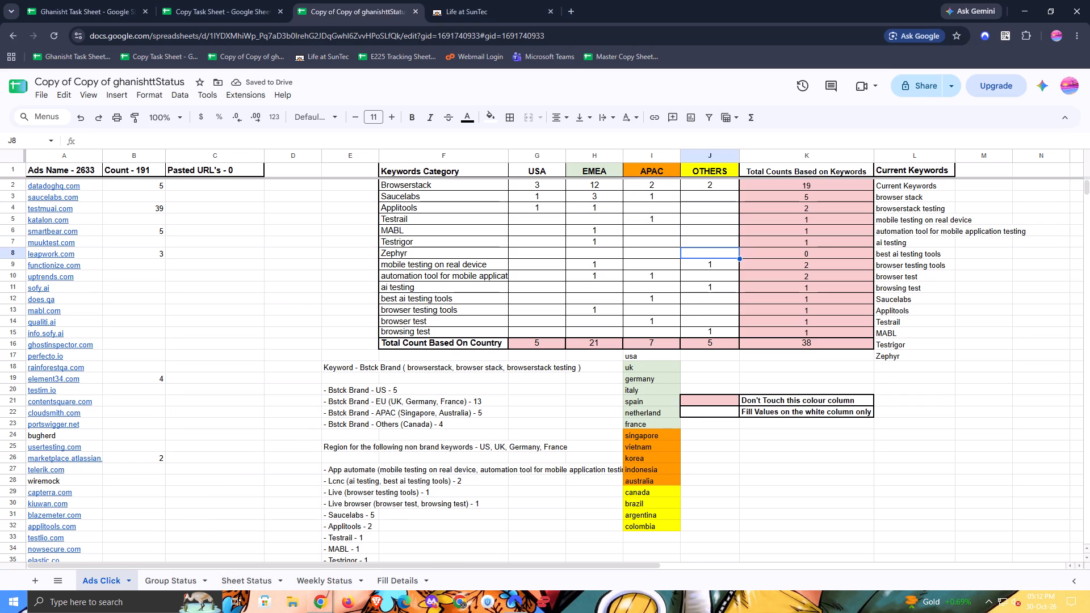
key("Left")
key("Down")
key("Down")
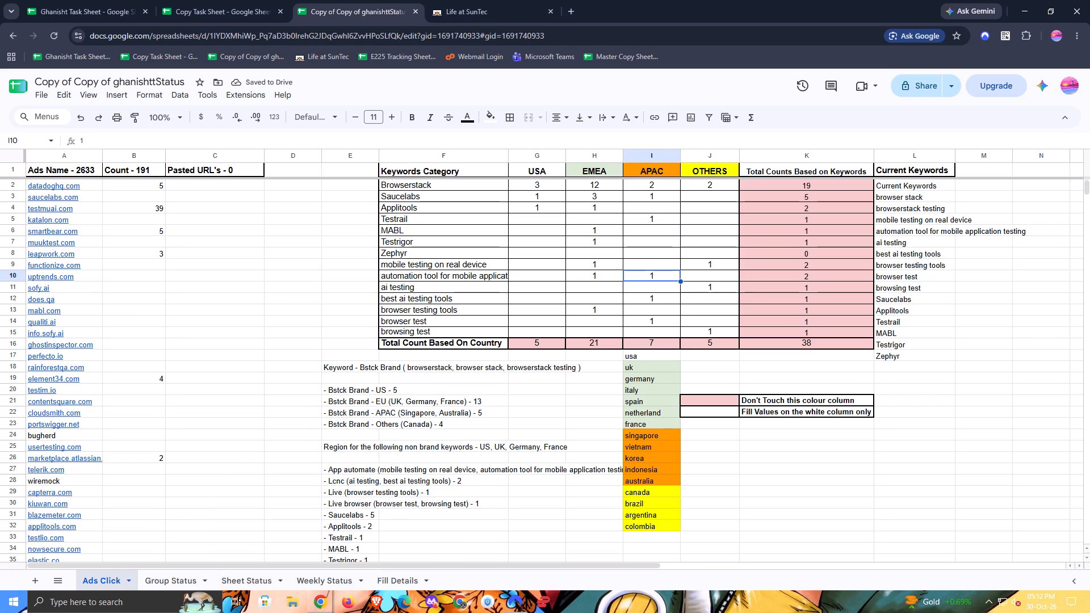
key("Up")
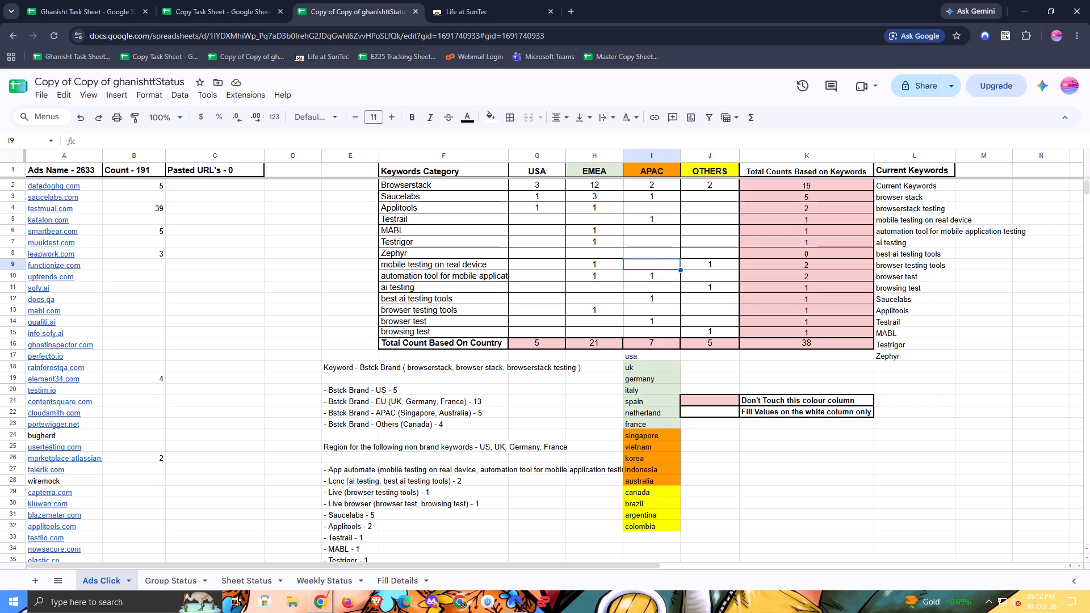
key("Left")
key("Up")
key("Left")
key("Up")
key("Left")
key("Up")
key("Left")
key("Right")
key("Up")
key("Up")
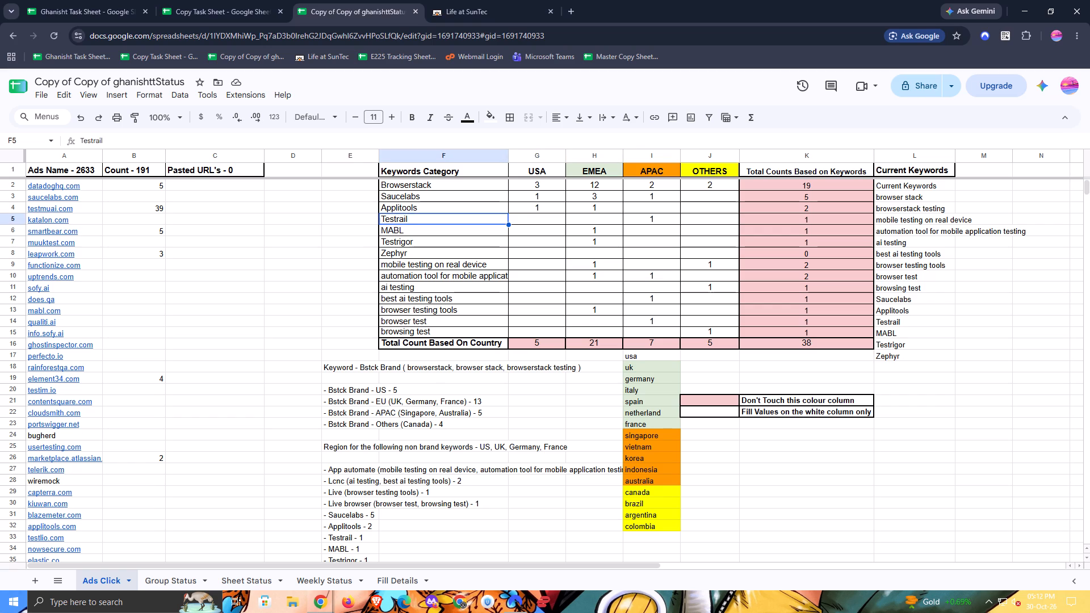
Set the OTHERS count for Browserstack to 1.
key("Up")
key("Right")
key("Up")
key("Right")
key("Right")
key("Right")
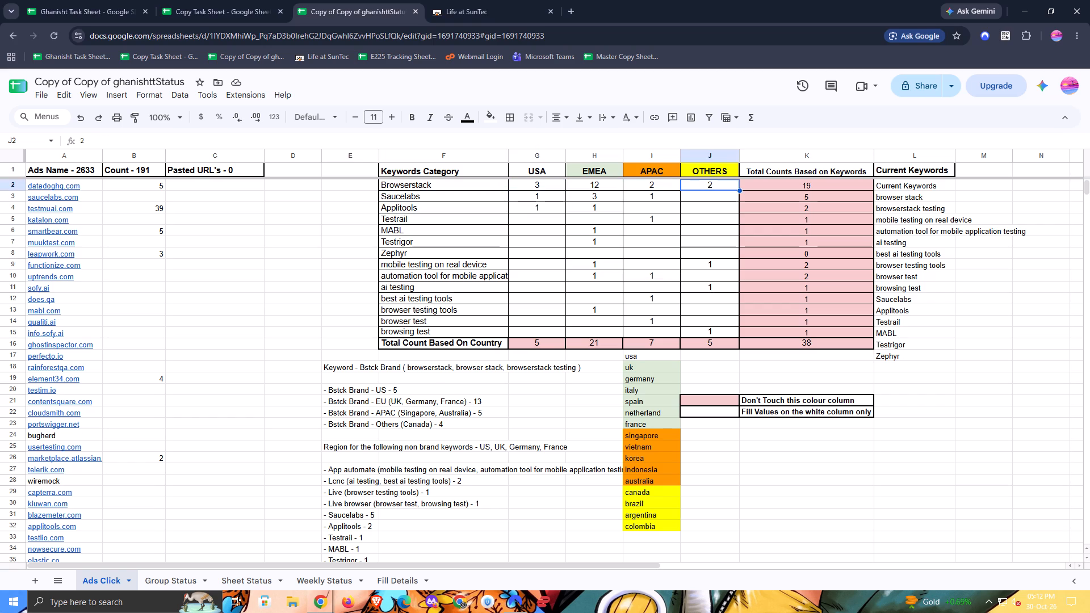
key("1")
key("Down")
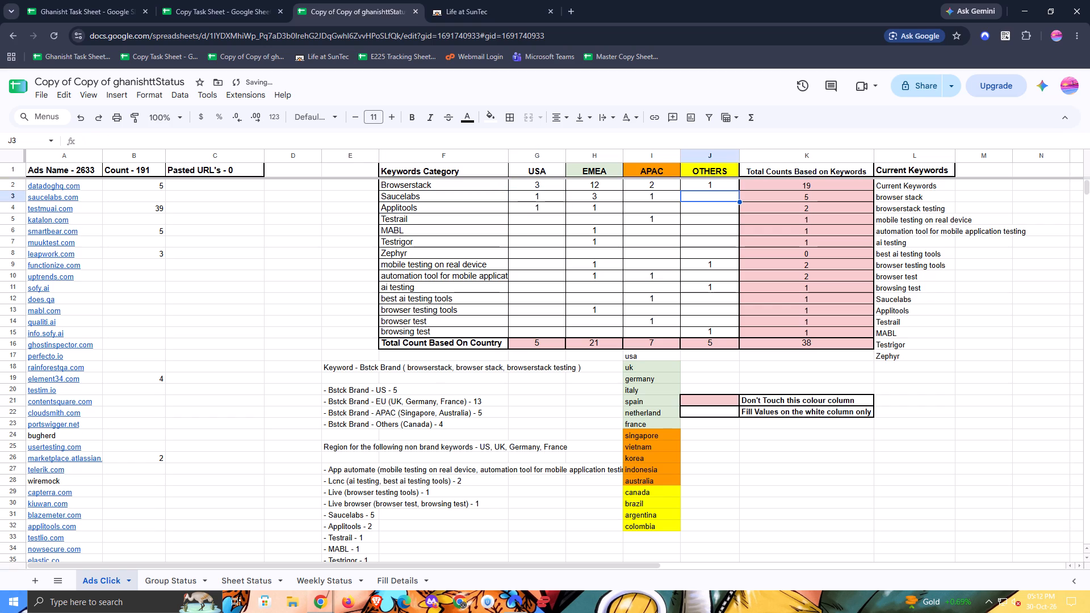
Examine the EMEA, APAC and OTHERS counts for the Saucelabs, Applitools, Testrail and MABL keywords.
key("Left")
key("Down")
key("Left")
key("Down")
key("Right")
key("Left")
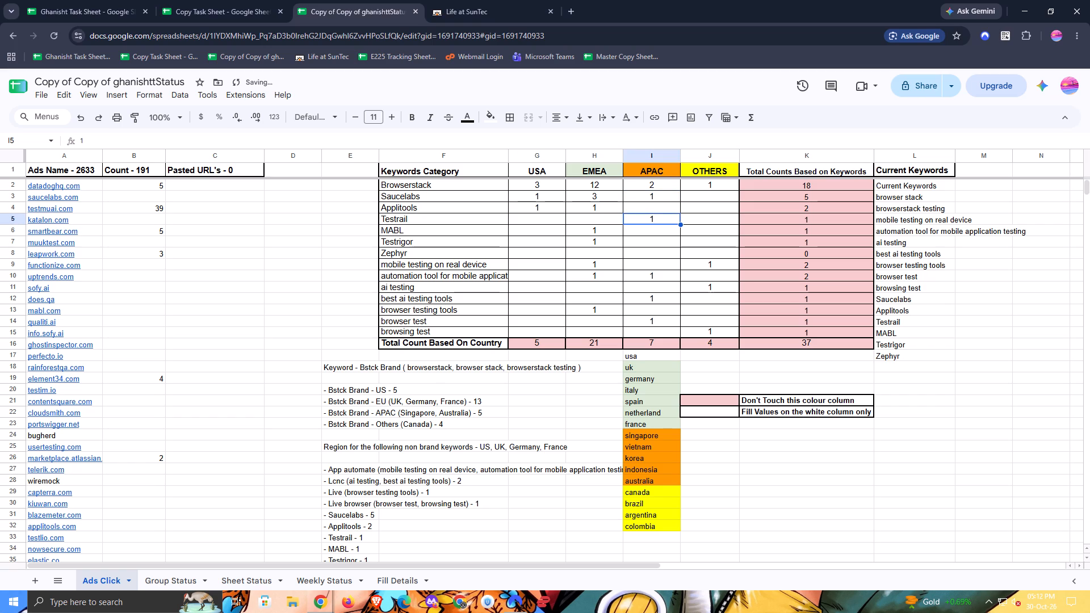
key("Down")
key("Right")
key("Left")
key("Up")
key("Left")
key("Right")
key("Up")
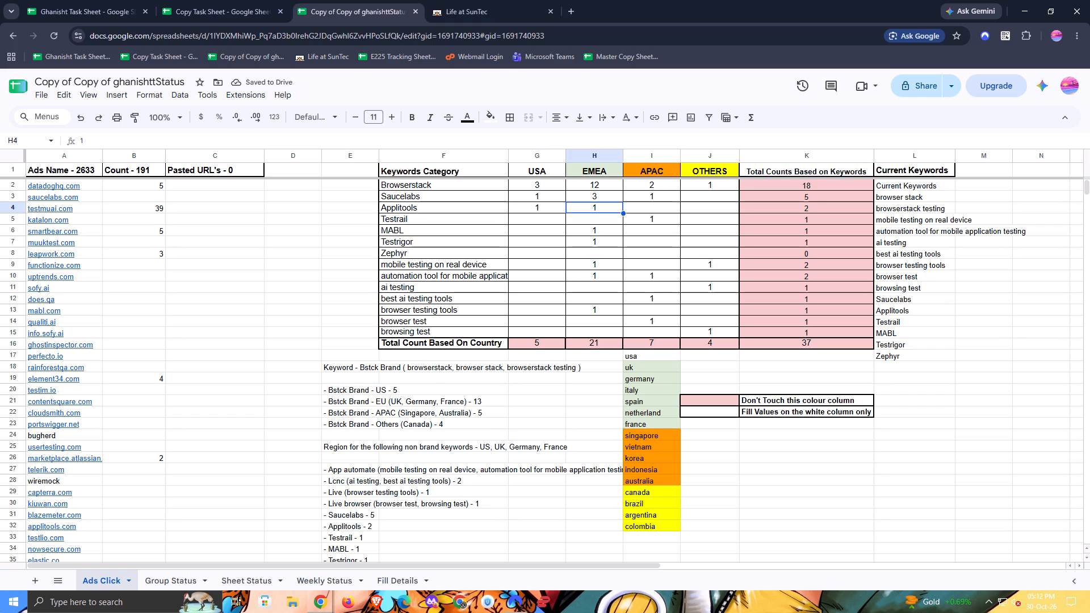
key("Left")
key("Right")
key("Up")
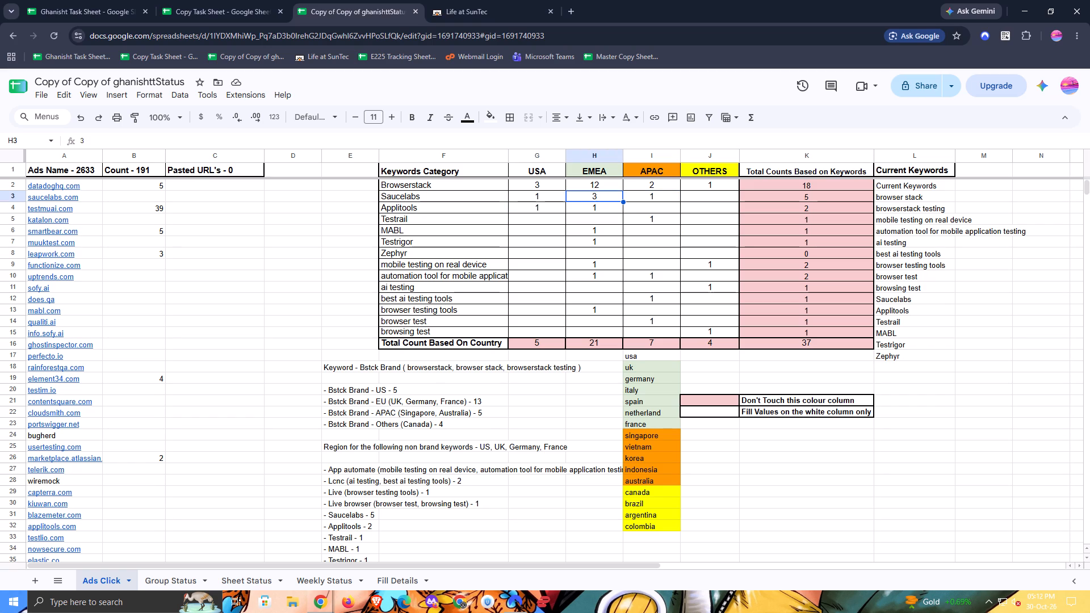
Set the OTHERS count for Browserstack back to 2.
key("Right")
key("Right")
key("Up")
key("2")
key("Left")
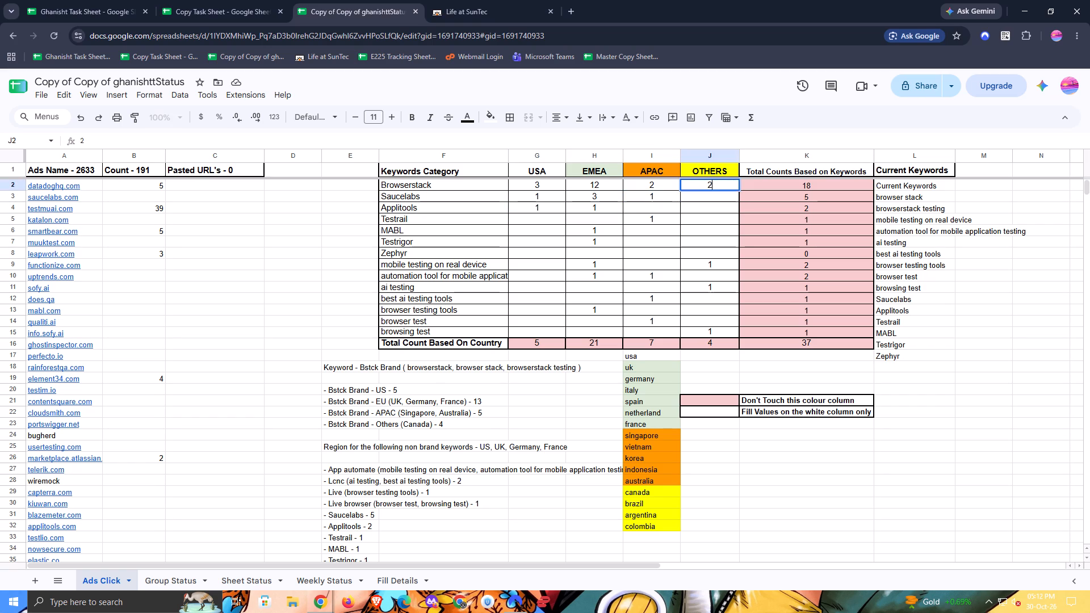
Clear the APAC count for the "automation tool for mobile application testing" keyword.
key("Down")
key("Left")
key("Down")
key("Right")
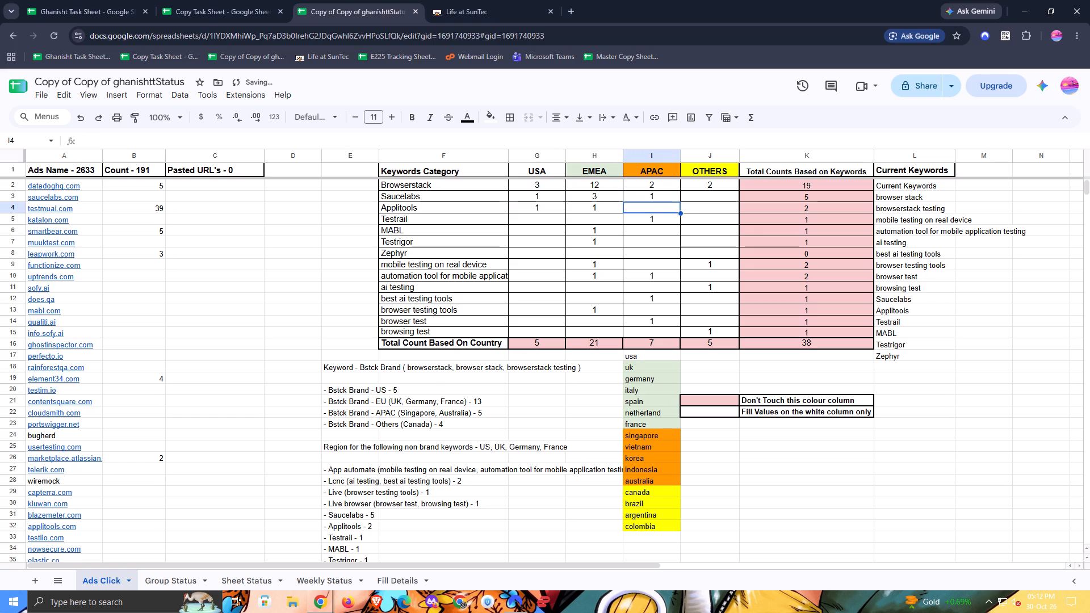
key("Down")
key("Down")
key("Down")
key("Down")
key("Down")
key("Down")
key("BackSpace")
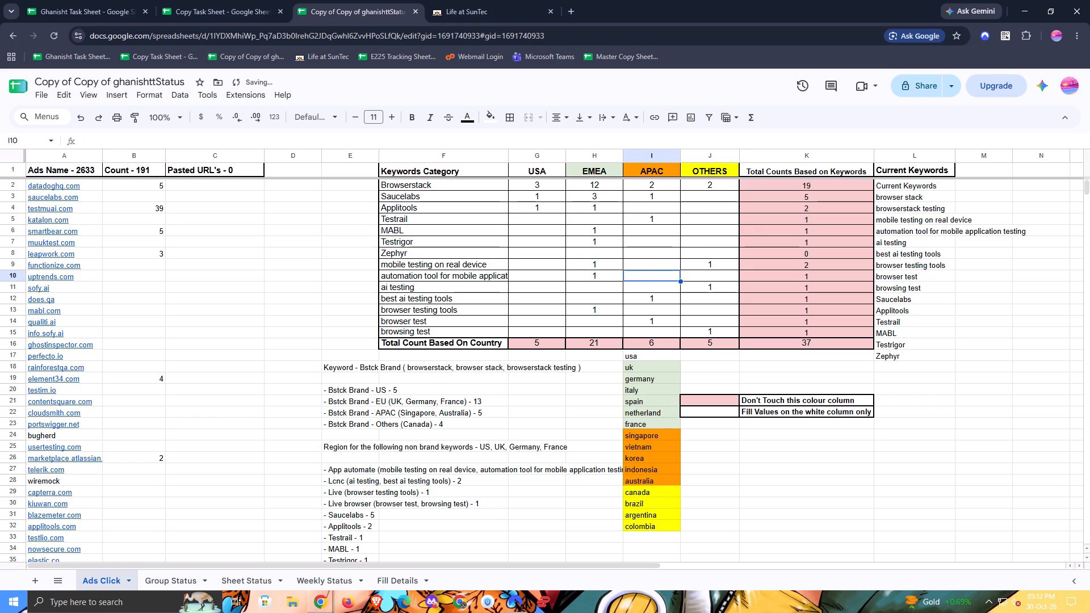
key("Up")
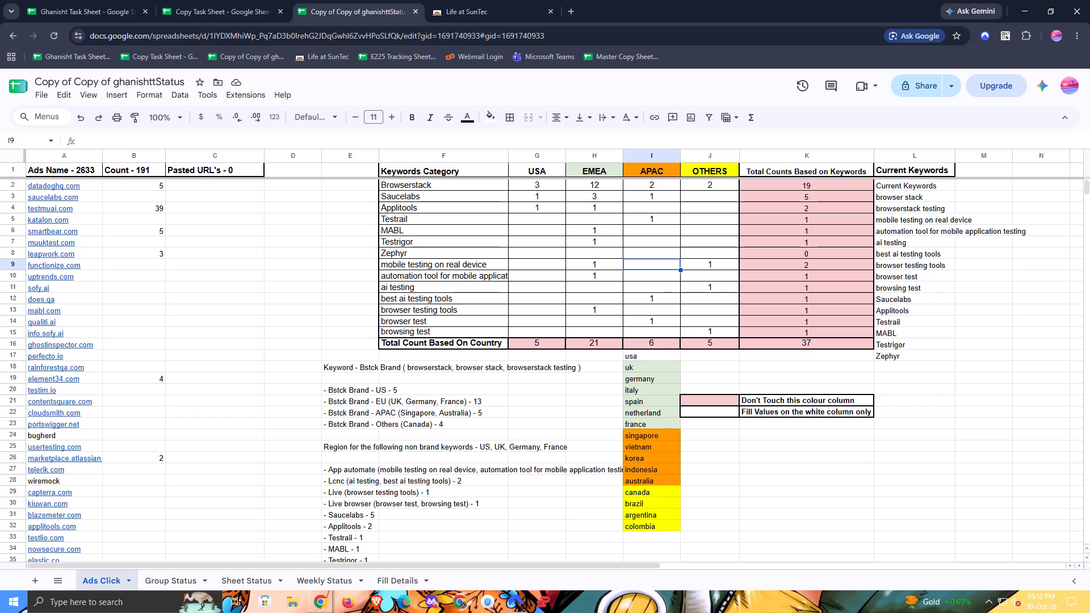
Check the Group Status sheet briefly and set the testmuai.com count on the Ads Click sheet to 37.
left_click(182, 583)
left_click(131, 582)
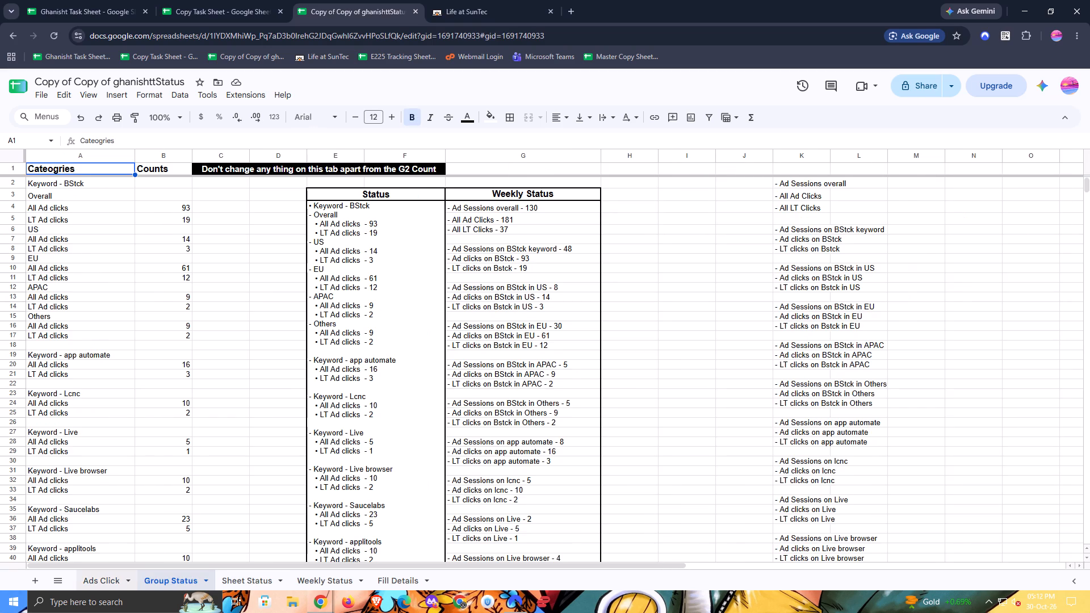
left_click(153, 204)
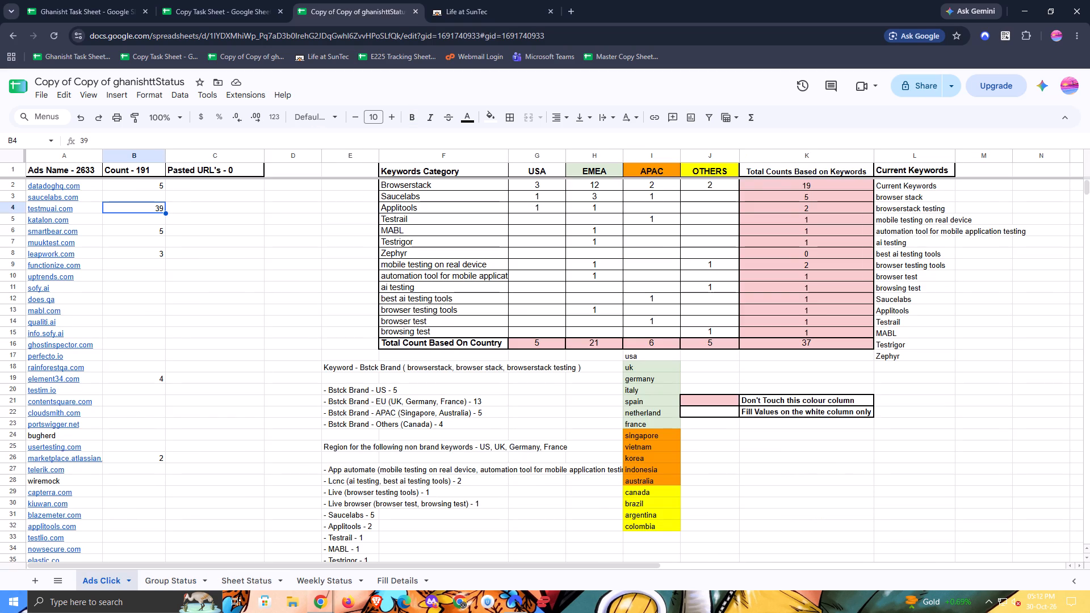
type("37")
key("Down")
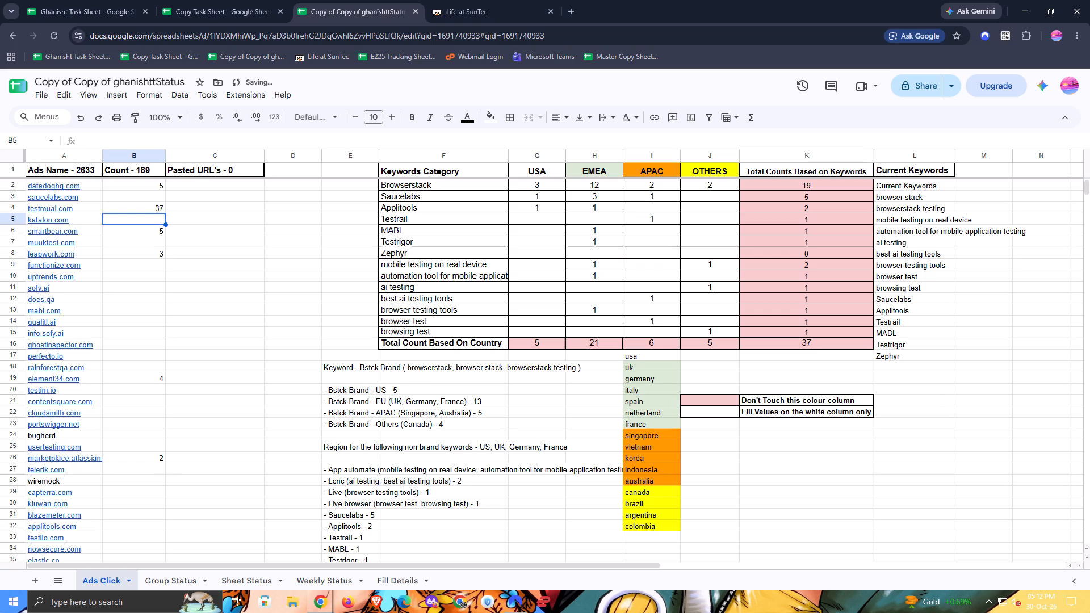
Set the counts for datadoghq.com and smartbear.com to 4 each.
key("Up")
key("Up")
key("Up")
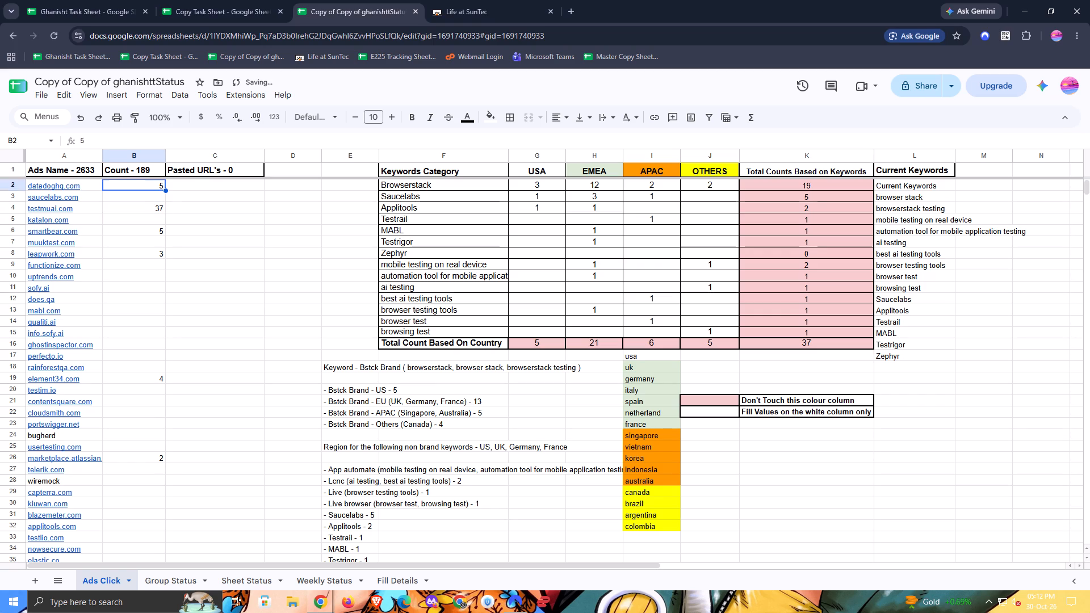
key("4")
key("Down")
key("Down")
key("Down")
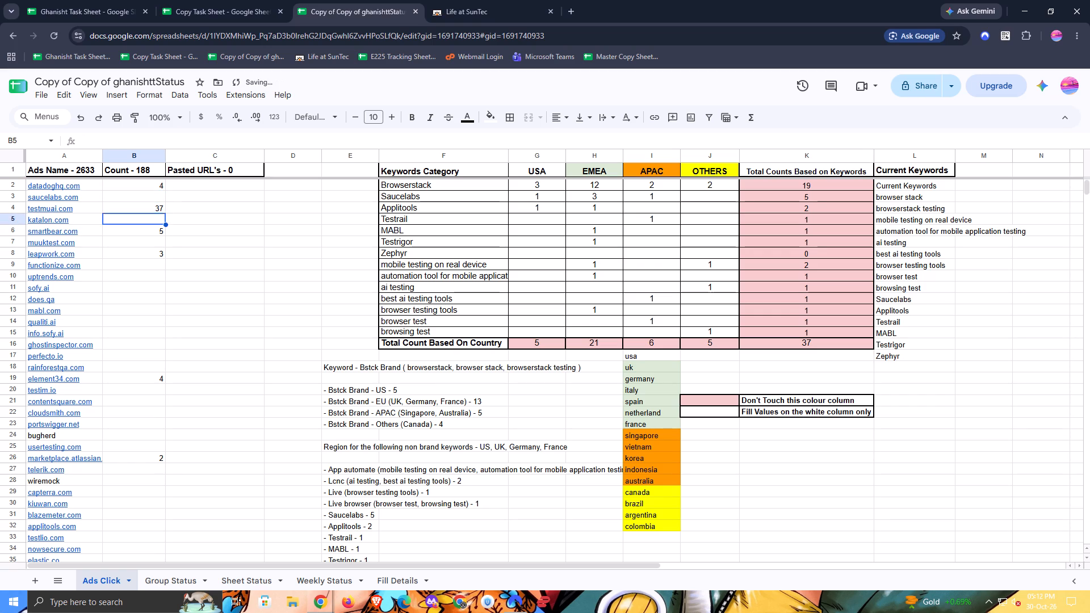
key("Down")
key("4")
key("Down")
Set the counts for testmo.com, cloudbees.com and grafana.com further down the Count column to 4 each.
key("ctrl+Down")
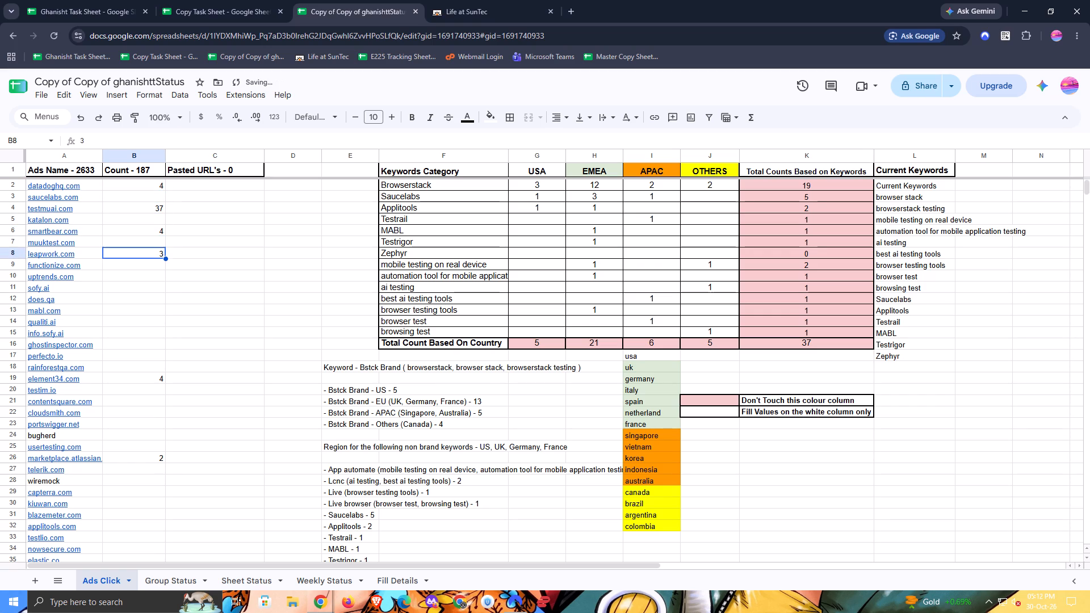
key("ctrl+Down")
key("ctrl+Down")
key("ctrl+Down")
key("ctrl+Down")
key("ctrl+Down")
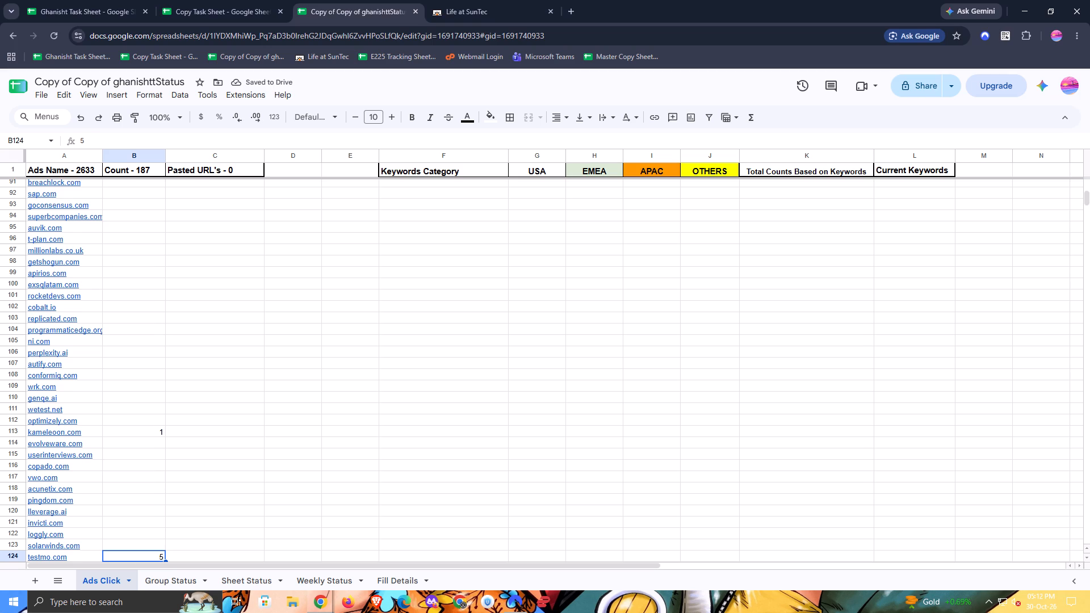
key("4")
key("ctrl+Down")
key("ctrl+Down")
key("ctrl+Down")
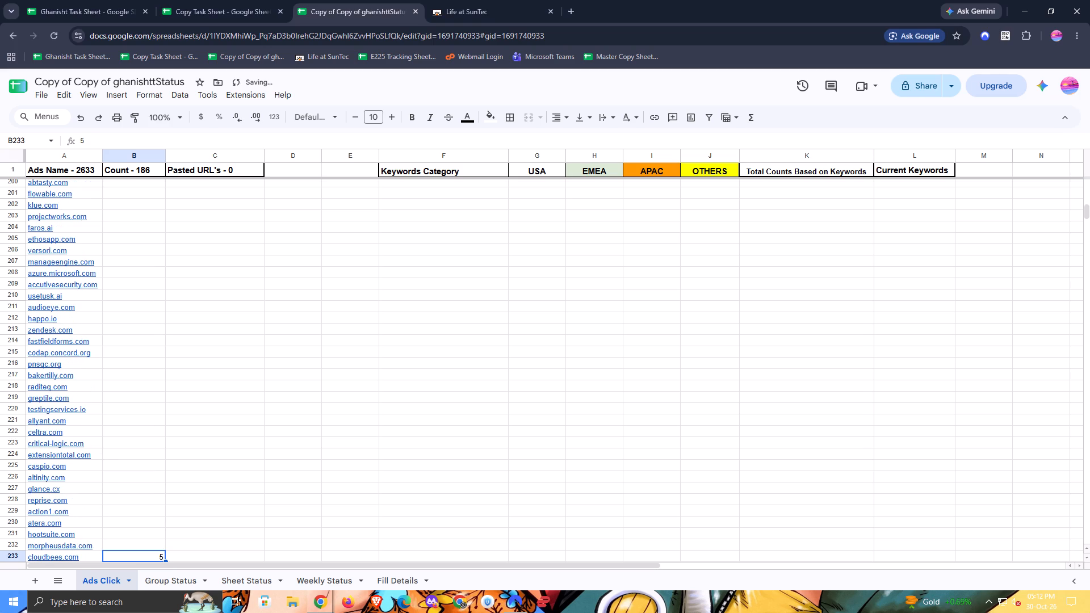
key("4")
key("ctrl+Down")
key("ctrl+Down")
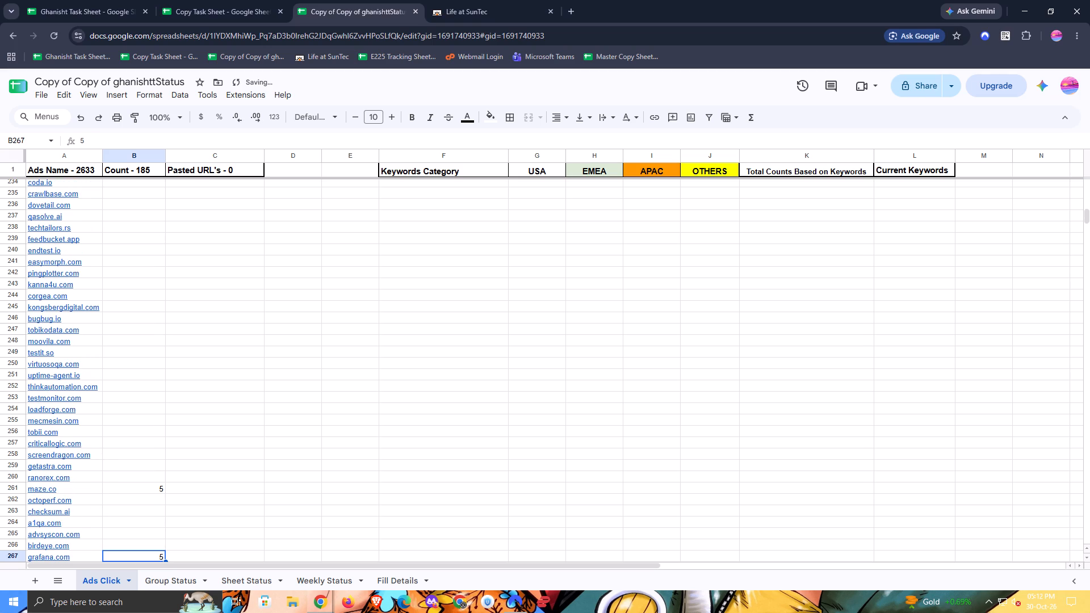
key("4")
key("Right")
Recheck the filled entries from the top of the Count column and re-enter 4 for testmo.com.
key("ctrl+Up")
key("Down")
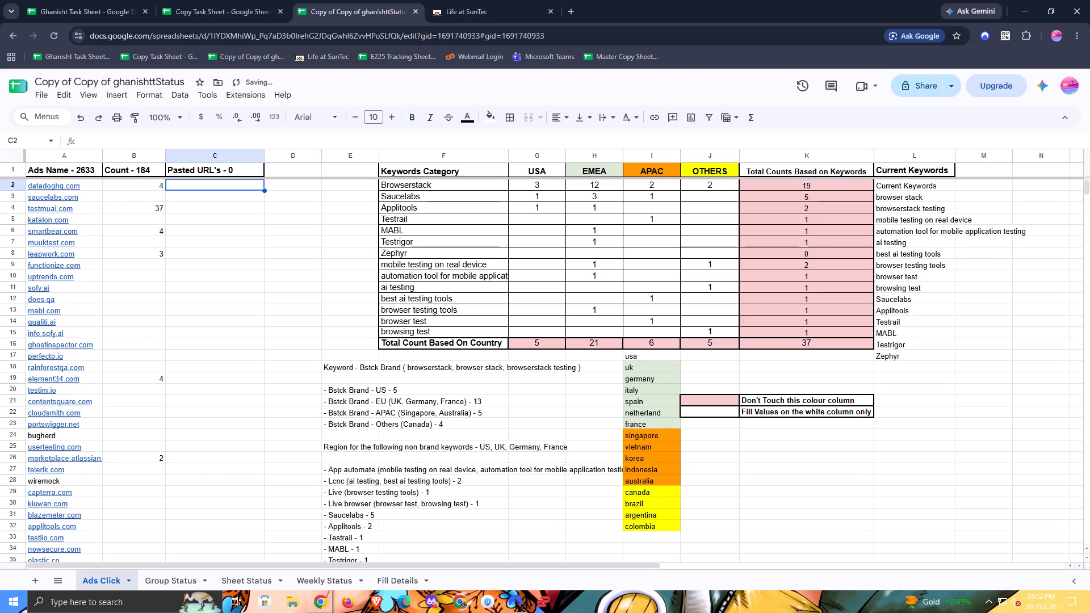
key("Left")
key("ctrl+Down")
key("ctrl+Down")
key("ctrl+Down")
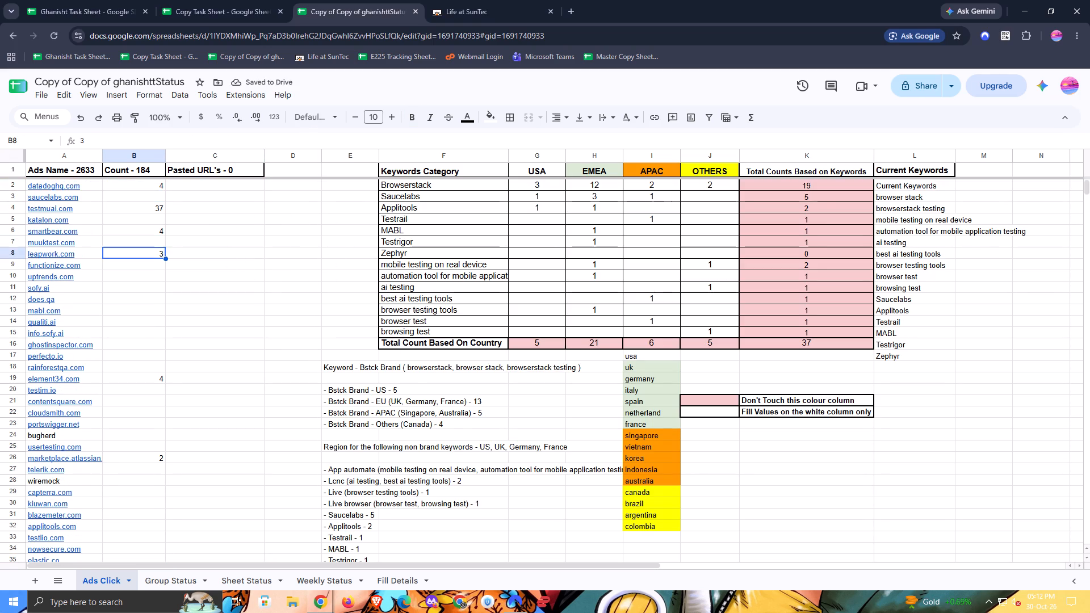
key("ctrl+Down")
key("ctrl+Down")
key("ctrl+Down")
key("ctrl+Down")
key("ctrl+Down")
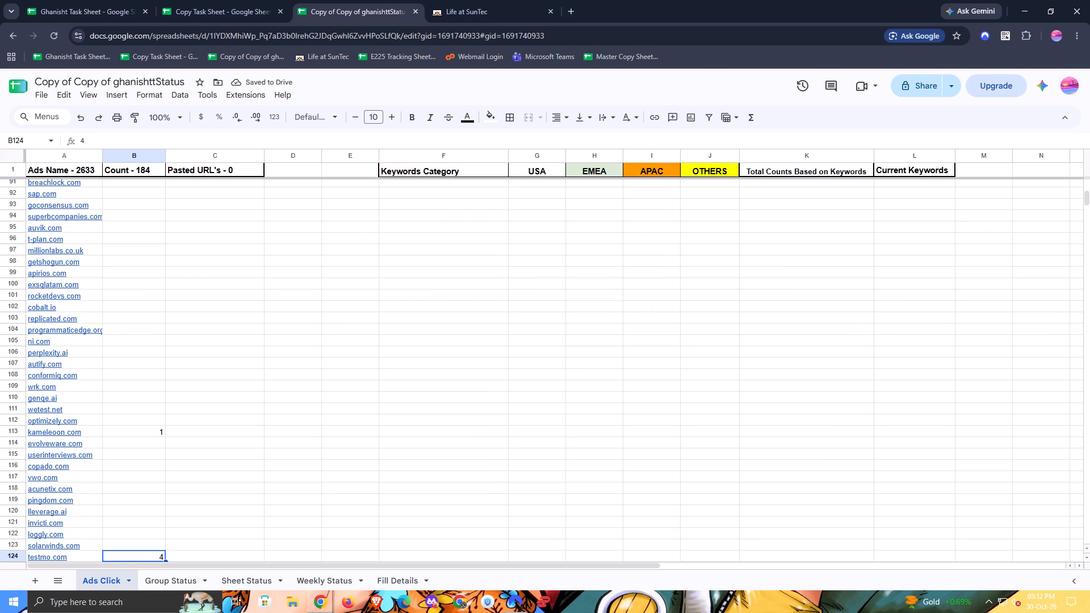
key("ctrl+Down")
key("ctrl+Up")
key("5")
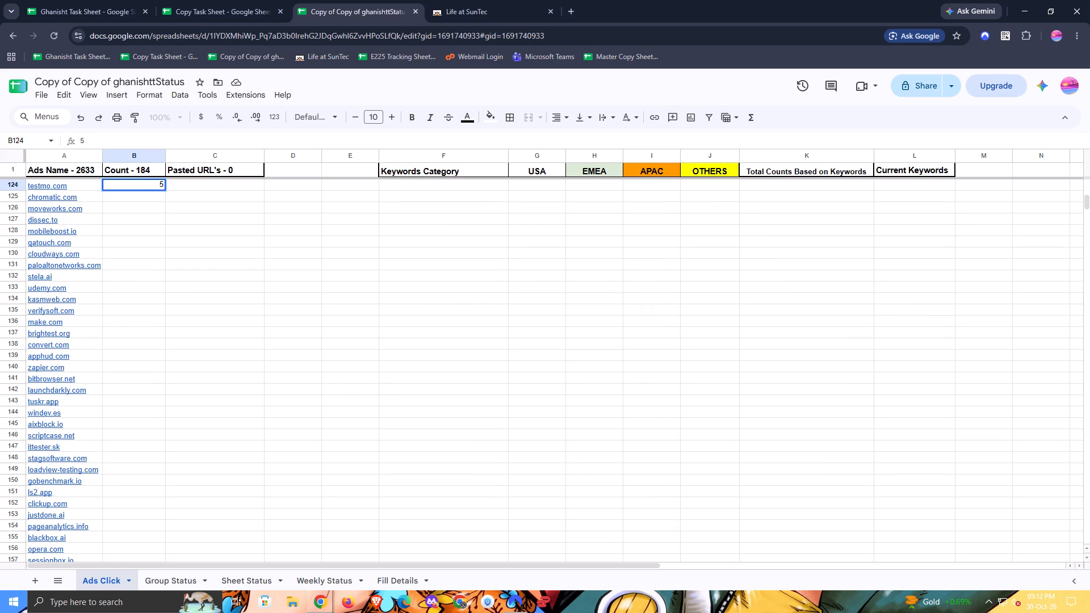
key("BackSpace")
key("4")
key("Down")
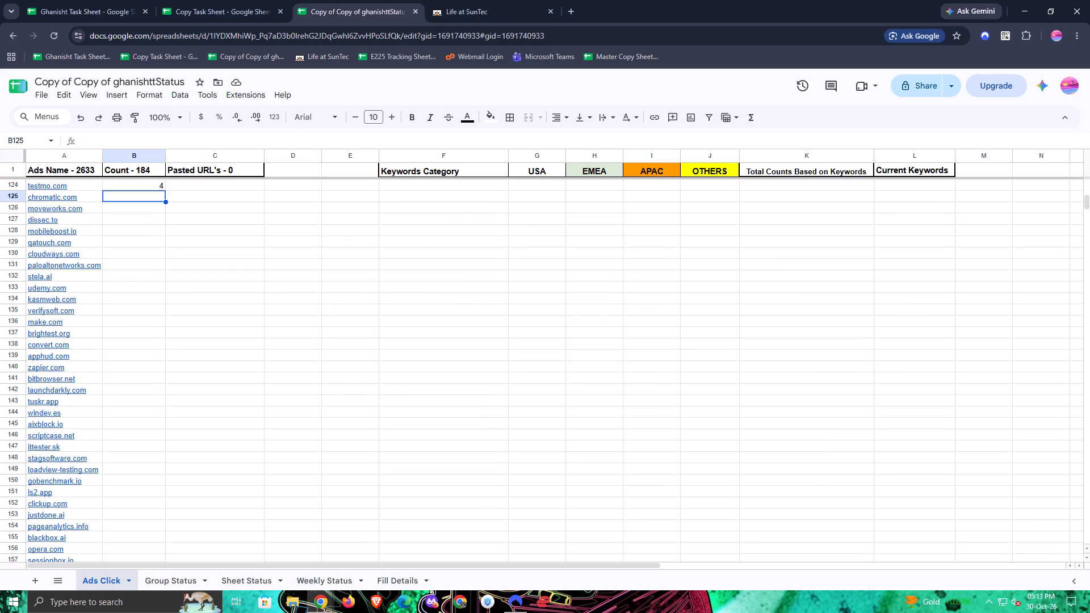
Set the counts for maze.co, testrail.com and siemens.com to 4 each.
key("ctrl+Down")
key("ctrl+Down")
key("ctrl+Down")
key("ctrl+Down")
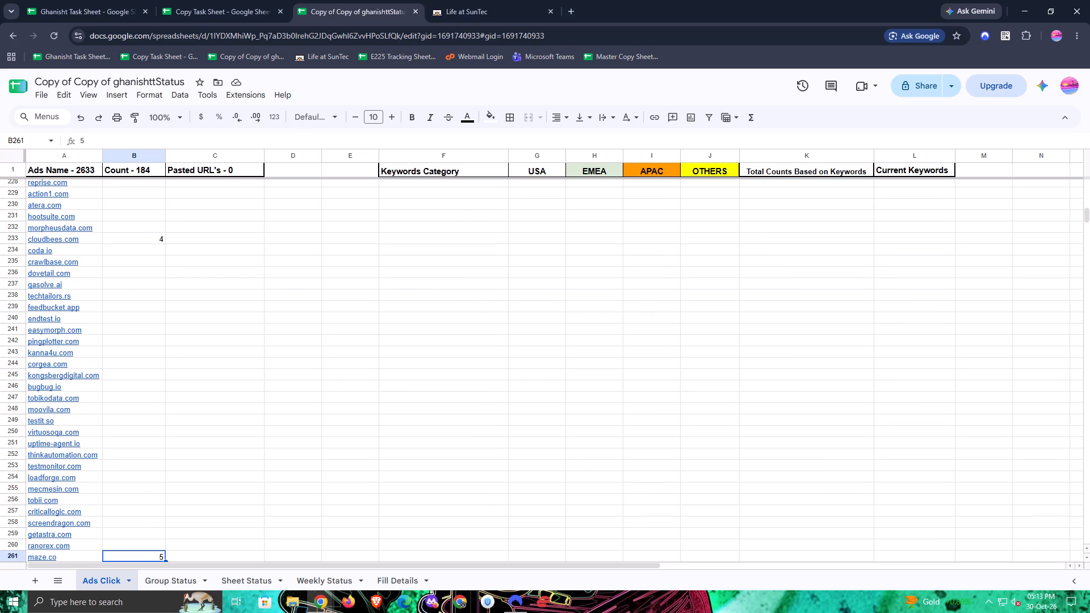
key("4")
key("ctrl+Down")
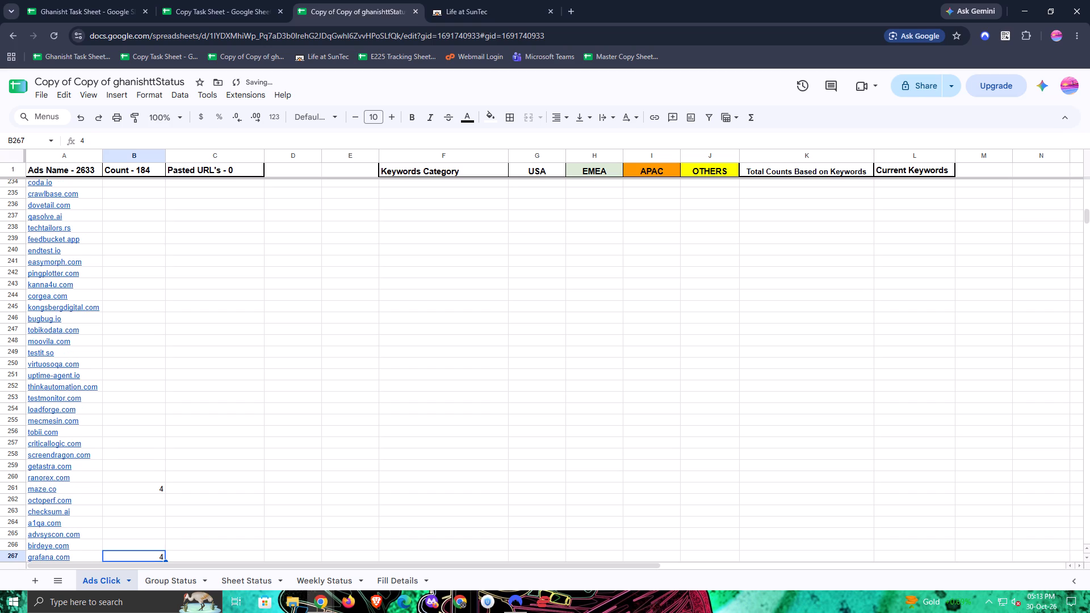
key("ctrl+Down")
key("4")
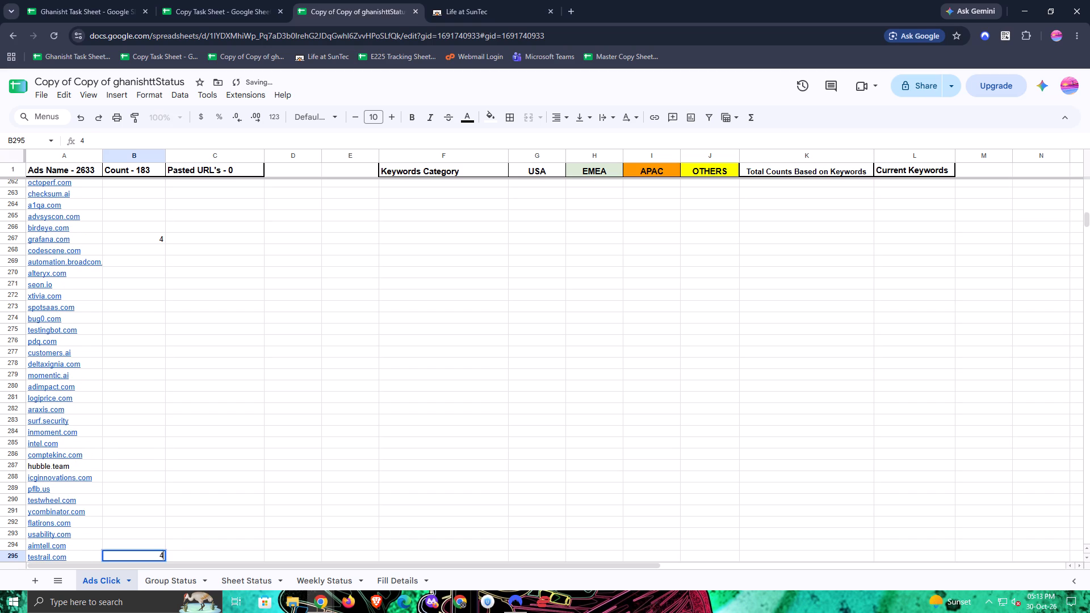
key("ctrl+Down")
key("ctrl+Down")
key("4")
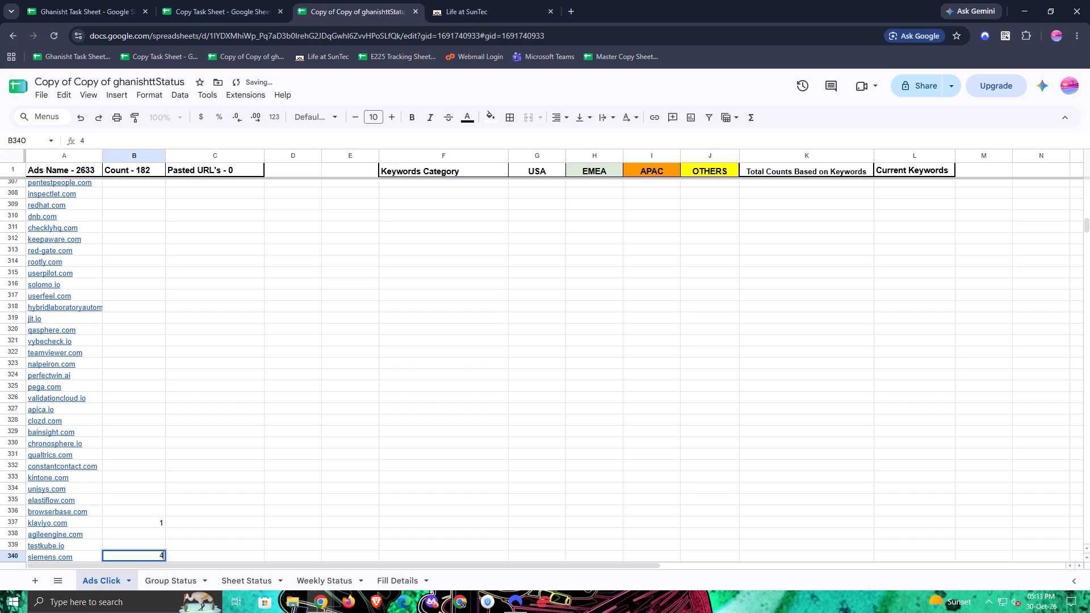
key("ctrl+Down")
Review the first entries of the Count column and select the whole column to check its sum.
key("Right")
key("ctrl+Up")
key("Down")
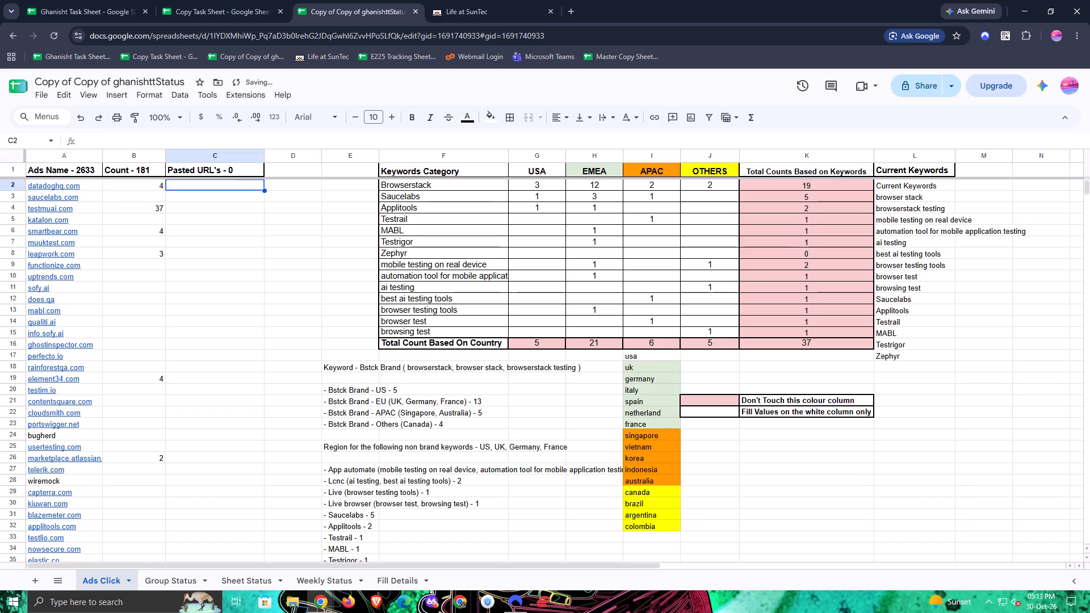
key("Left")
key("Left")
key("Down")
key("Right")
key("Down")
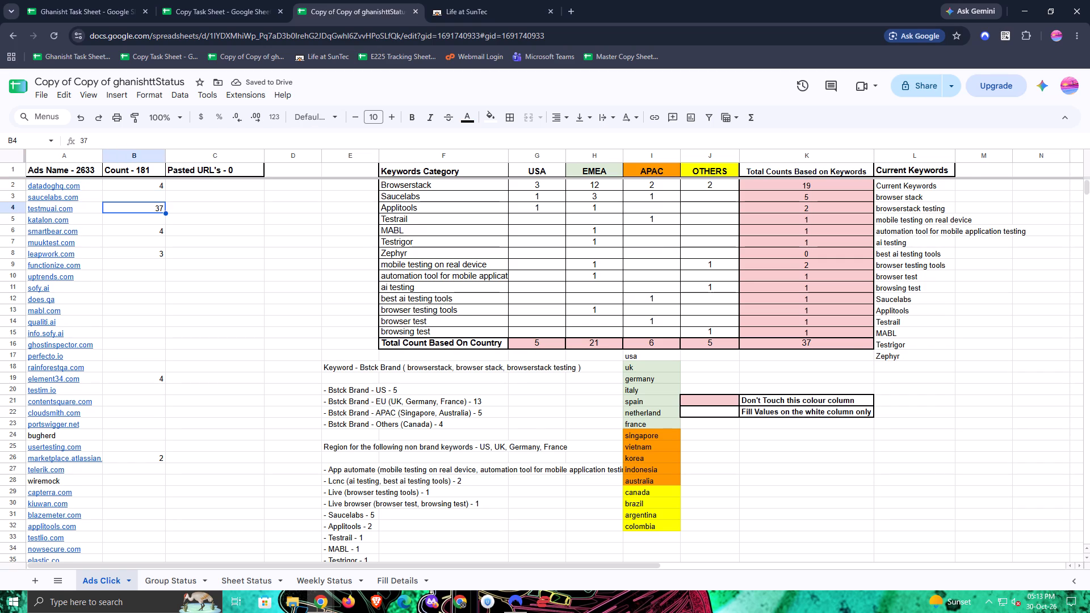
scroll(288, 250, "down", 1)
scroll(324, 347, "up", 5)
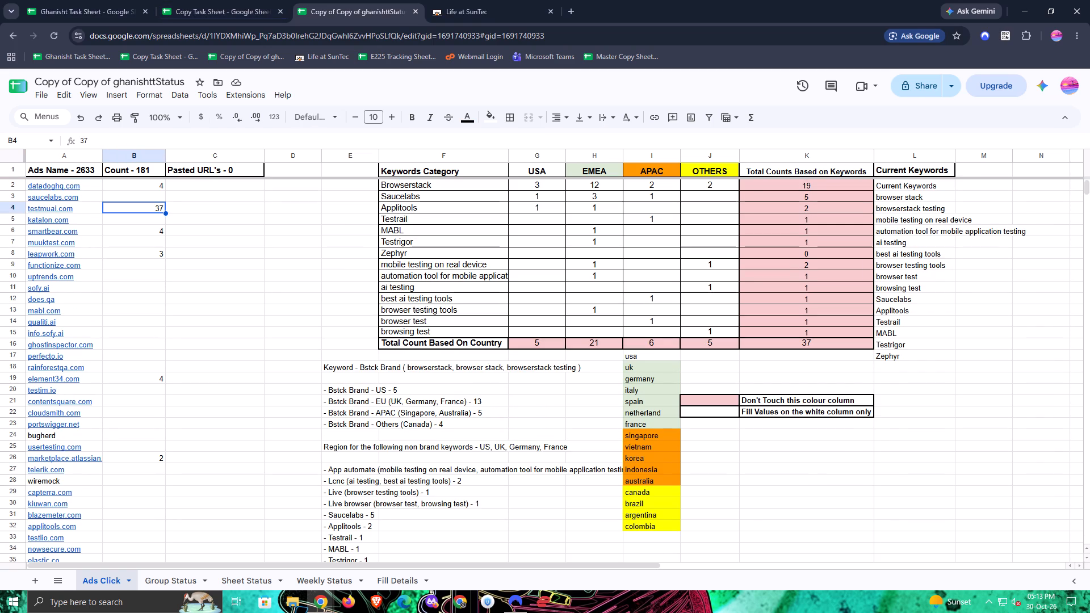
left_click(135, 158)
left_click(143, 175, "ctrl")
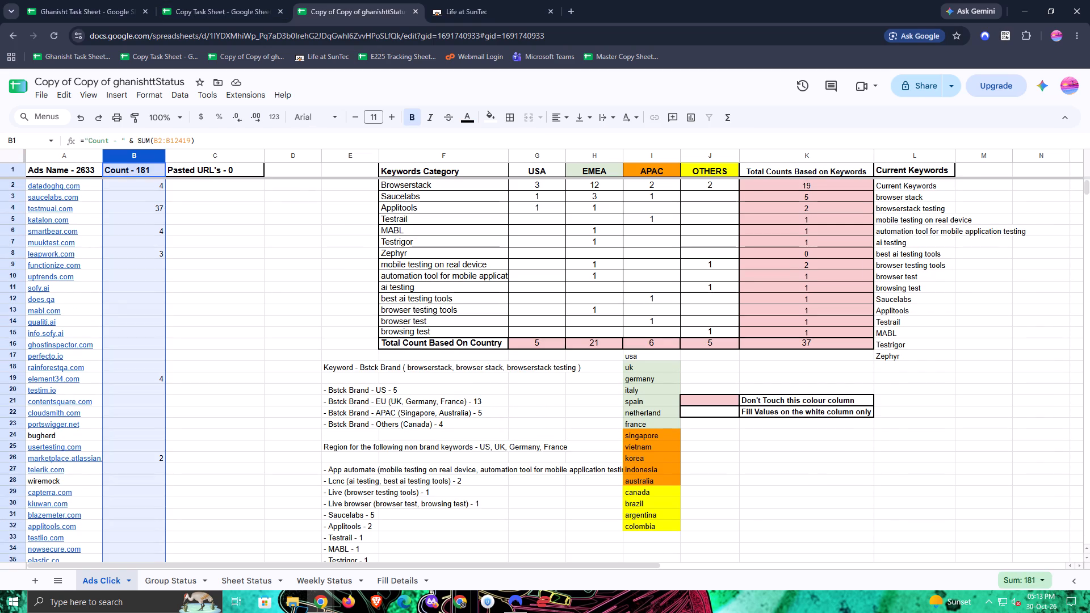
Copy the Ads Click counts into the 30-Oct-26 column of the Ads Clicked Tracker sheet in Copy Task Sheet, starting at datadoghq.com.
key("ctrl+c")
left_click(192, 0)
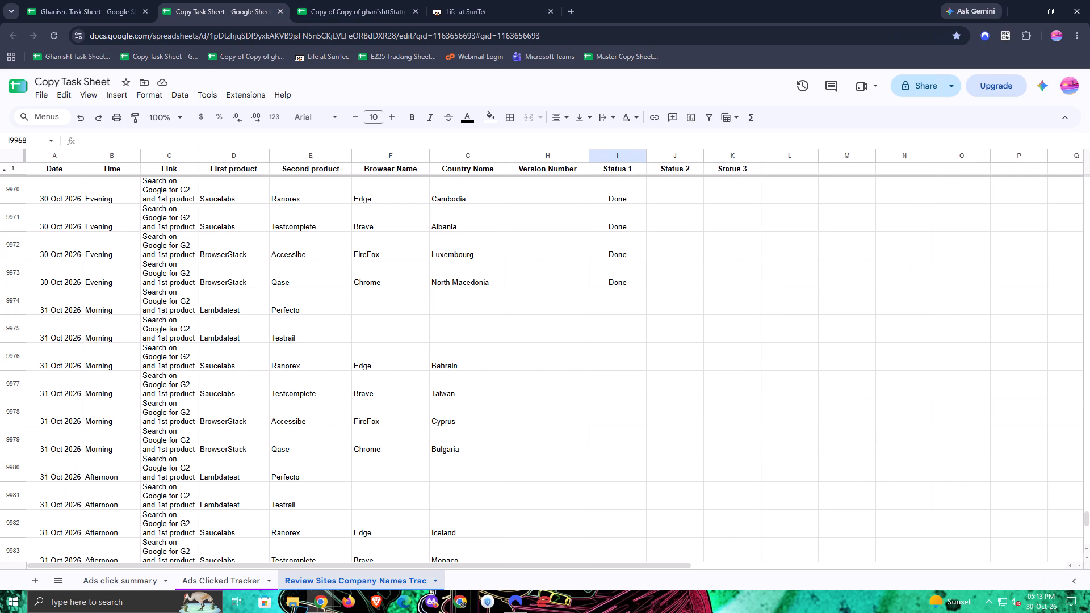
left_click(225, 585)
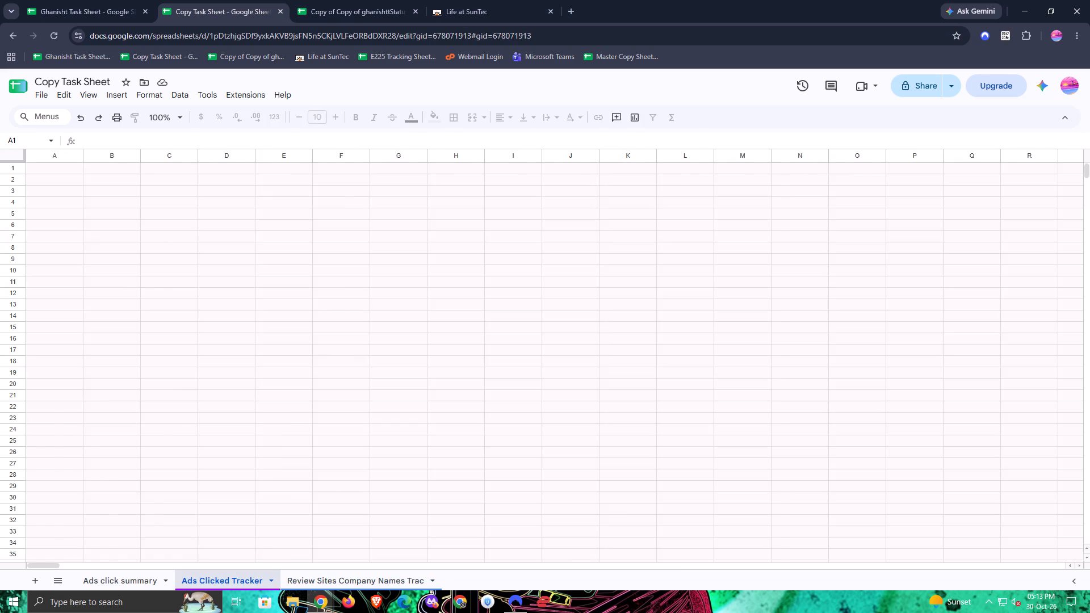
left_click(568, 196)
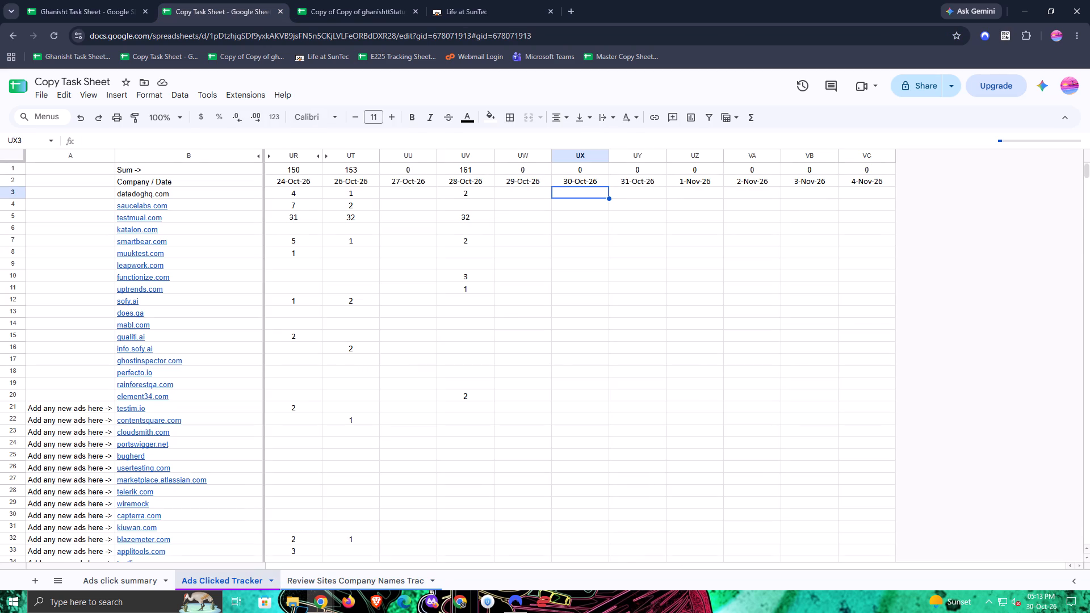
key("ctrl+v")
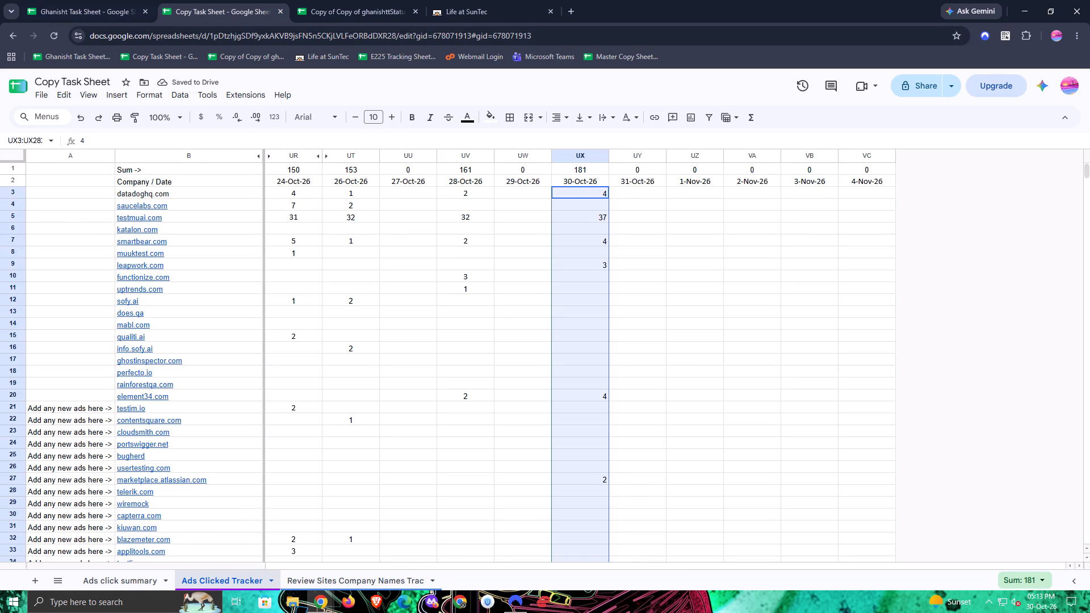
Copy all Counts values from the status file's Sheet Status and paste them as values under 30 October in Copy Task Sheet's Ads click summary.
left_click(144, 578)
left_click(341, 0)
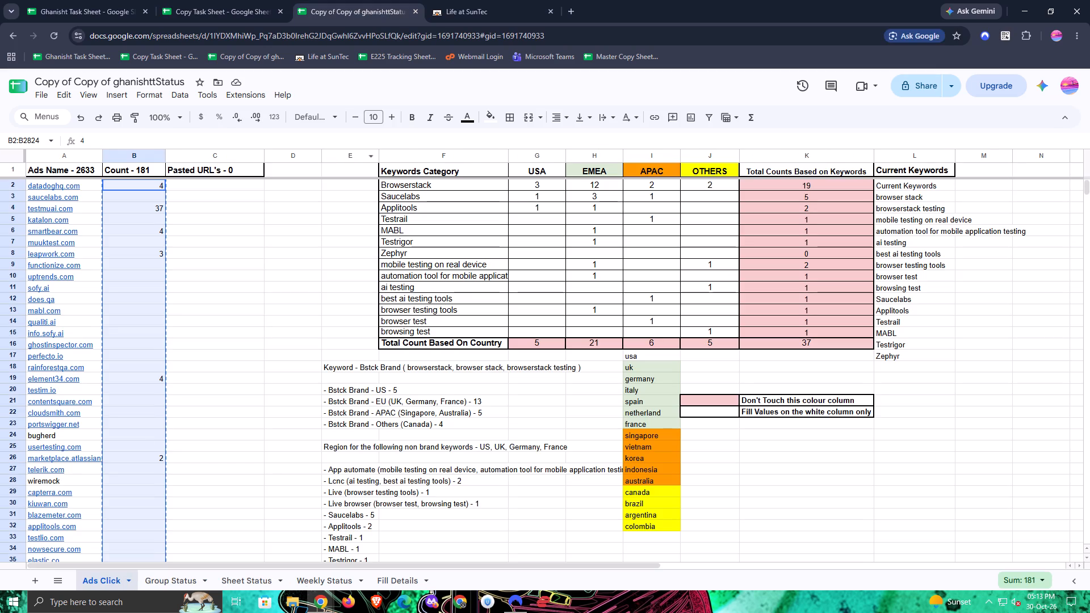
left_click(244, 580)
left_click(246, 183)
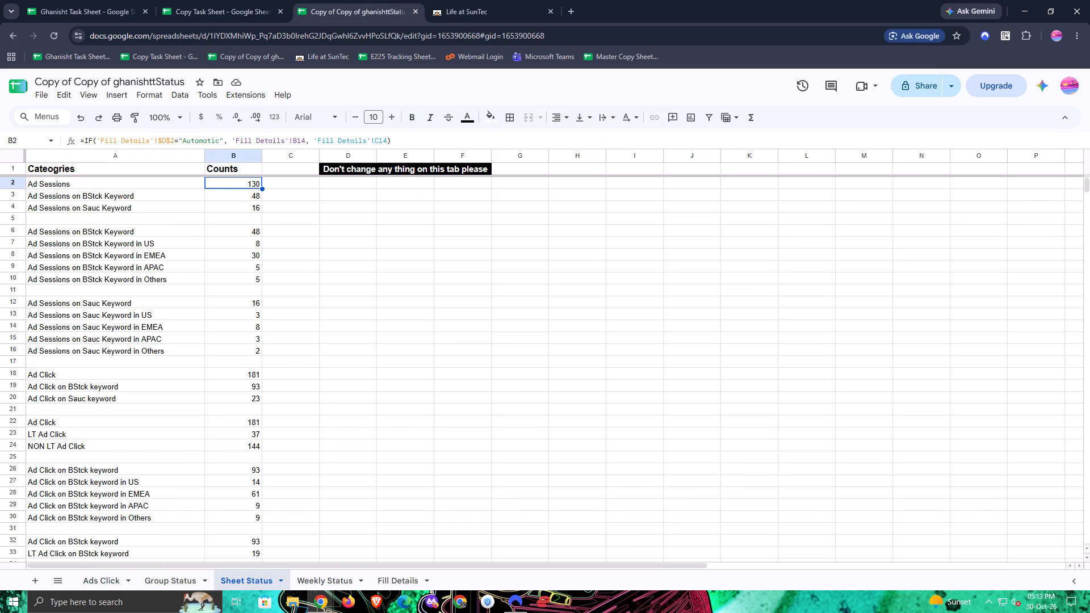
scroll(247, 199, "up", 3)
key("ctrl+shift+Down")
key("ctrl+shift+Down")
key("ctrl+shift+Down")
key("ctrl+shift+Down")
key("ctrl+shift+Down")
key("ctrl+shift+Down")
key("ctrl+shift+Down")
key("ctrl+shift+Down")
key("ctrl+shift+Down")
key("ctrl+shift+Down")
key("ctrl+shift+Down")
key("ctrl+shift+Down")
key("ctrl+shift+Down")
key("ctrl+shift+Down")
key("ctrl+shift+Down")
key("ctrl+shift+Down")
key("ctrl+shift+Down")
key("ctrl+shift+Down")
key("ctrl+shift+Down")
key("ctrl+shift+Down")
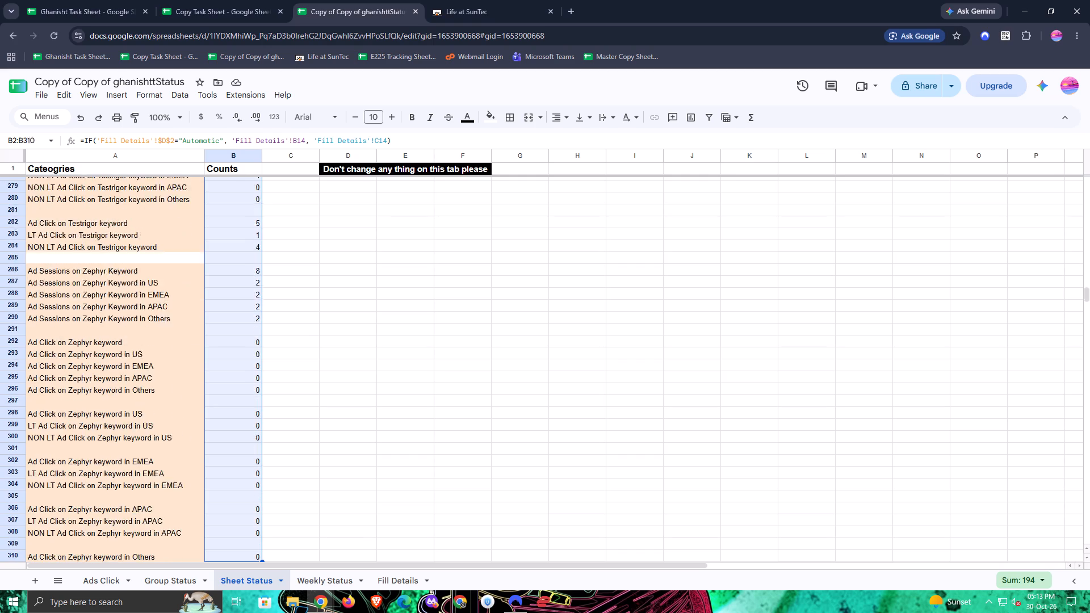
key("ctrl+c")
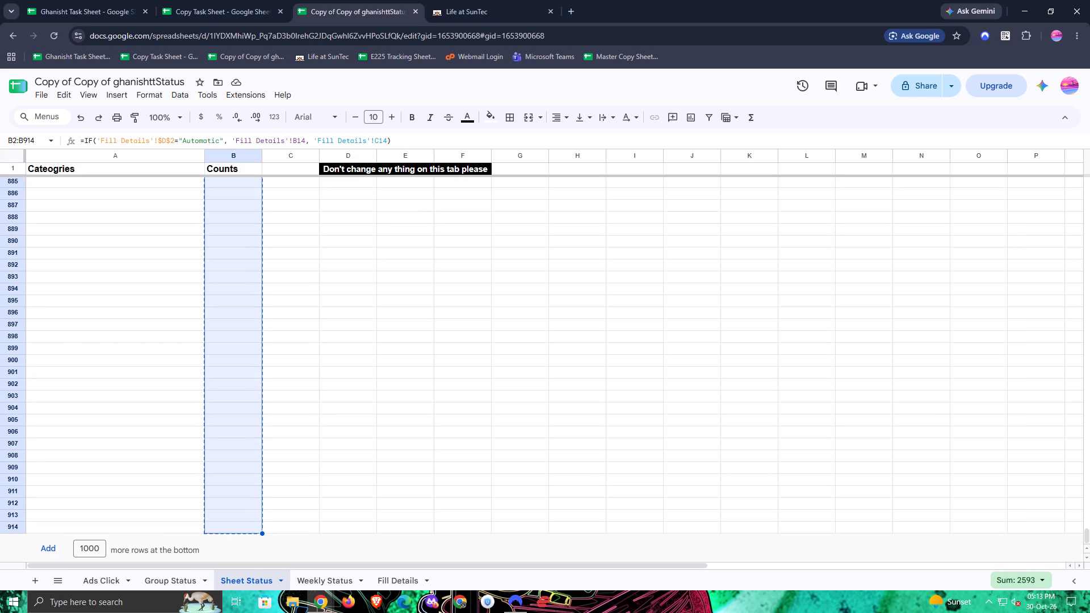
left_click(250, 0)
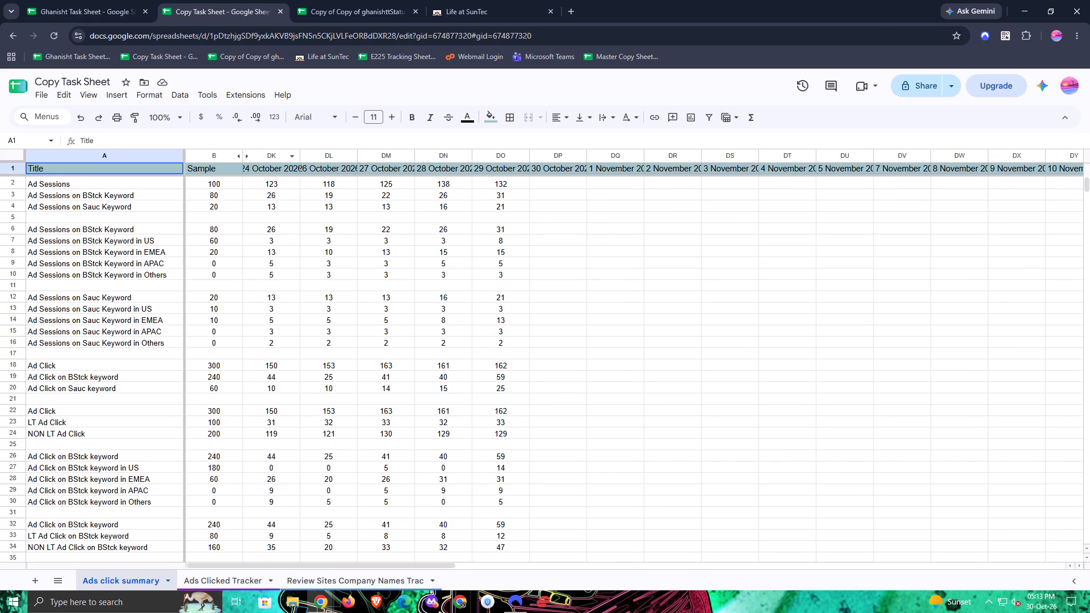
left_click(567, 187)
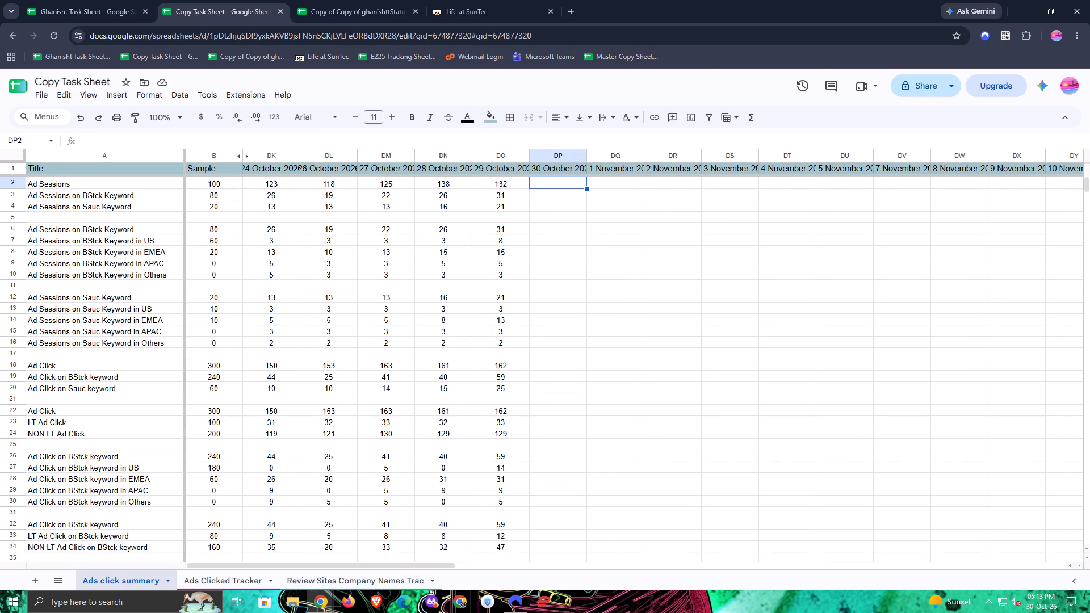
key("ctrl+shift+v")
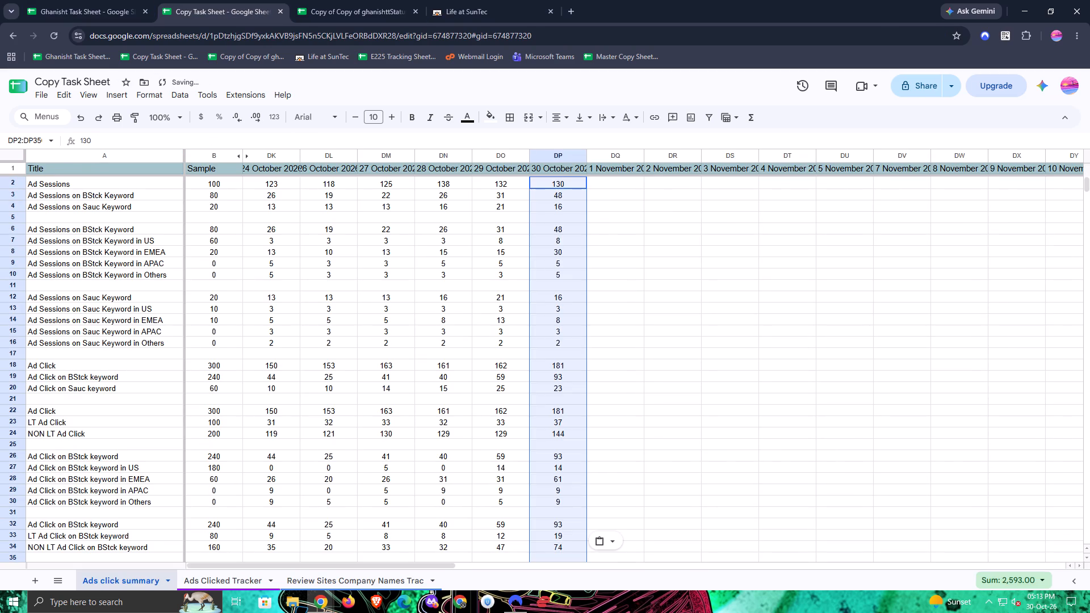
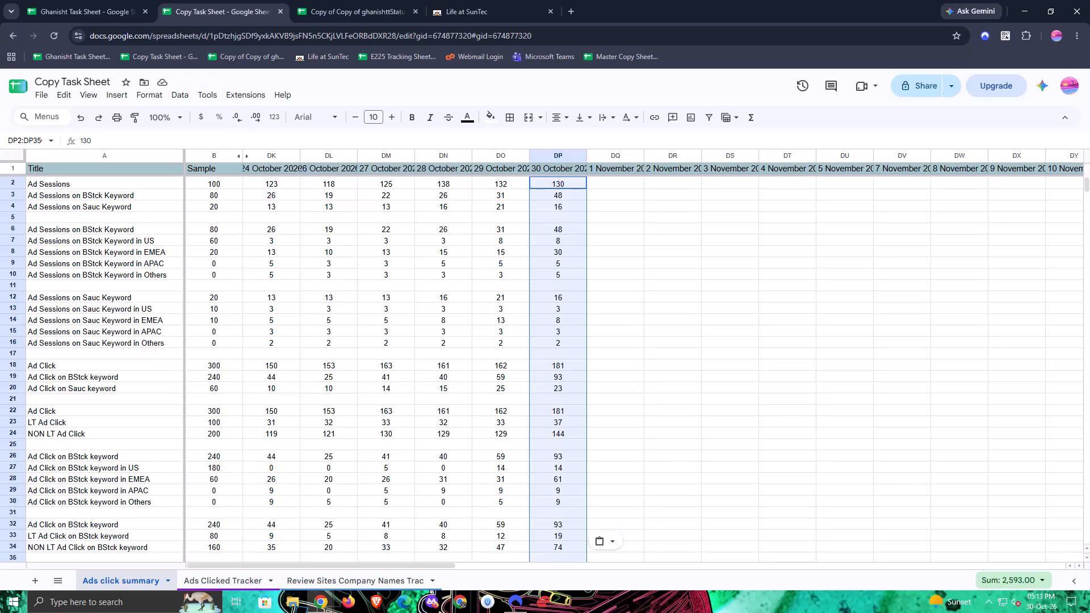
Copy the merged Status text block from the Group Status sheet of the Copy of Copy of ghanishttStatus file.
left_click(360, 14)
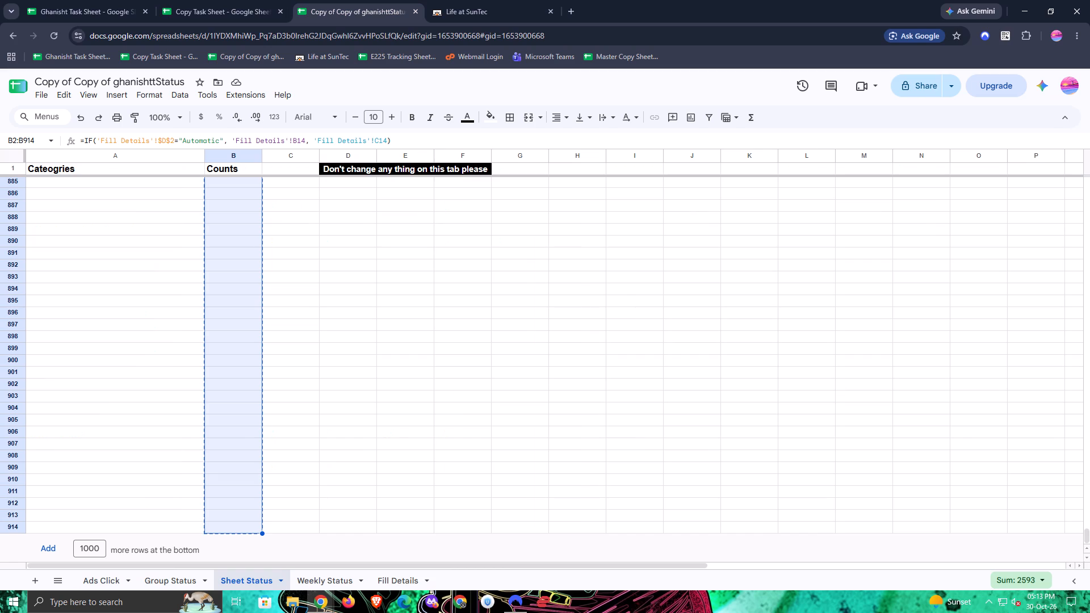
left_click(175, 586)
left_click(358, 393)
key("ctrl+c")
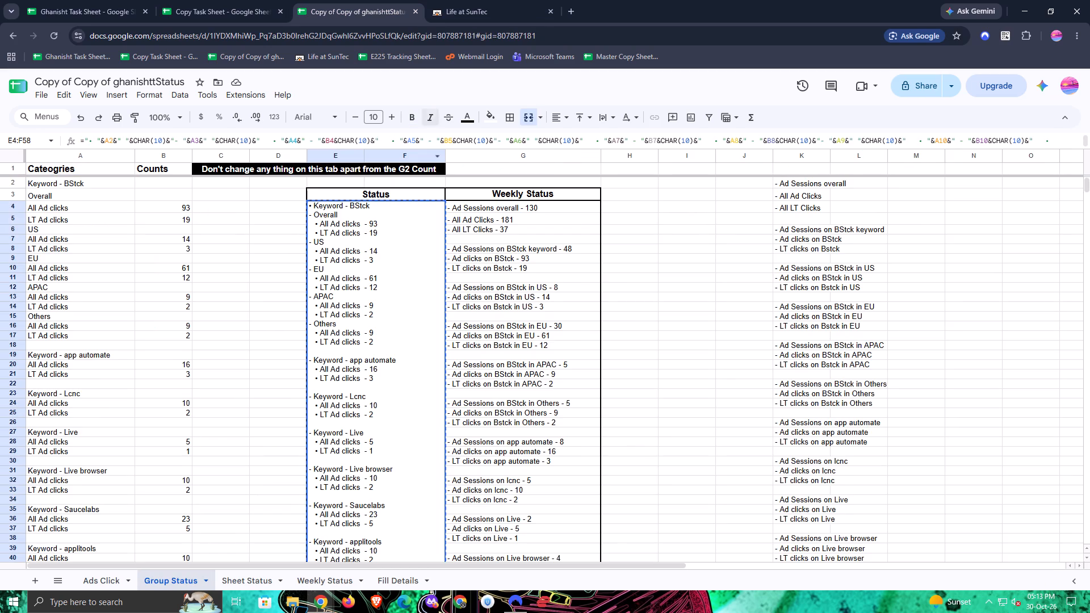
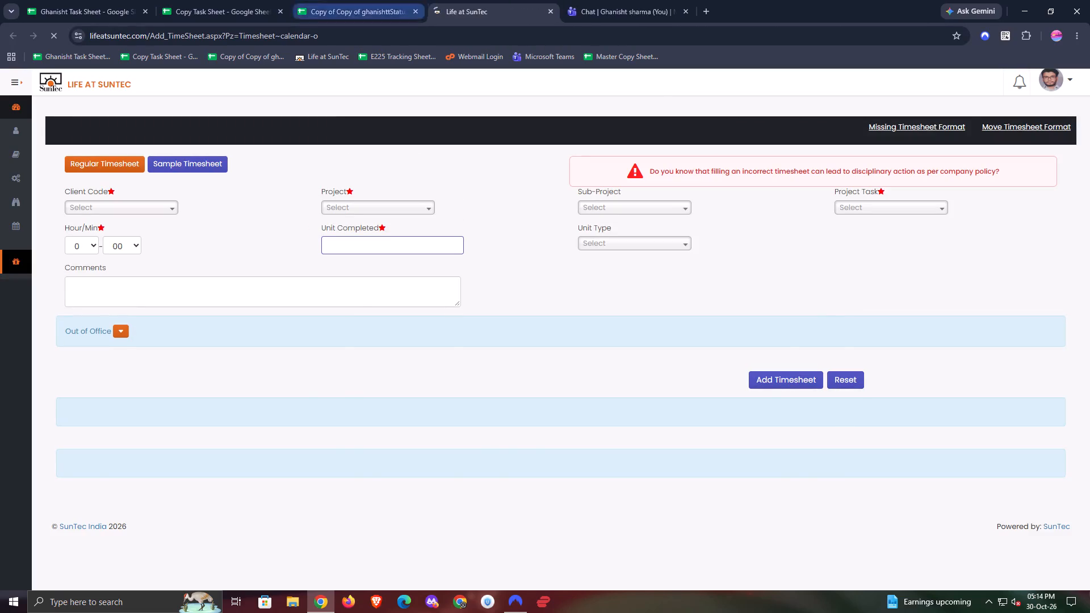
Check the 30 October counts in Copy Task Sheet's Ads Clicked Tracker and Review Sites Company Names Trac sheets.
left_click(207, 0)
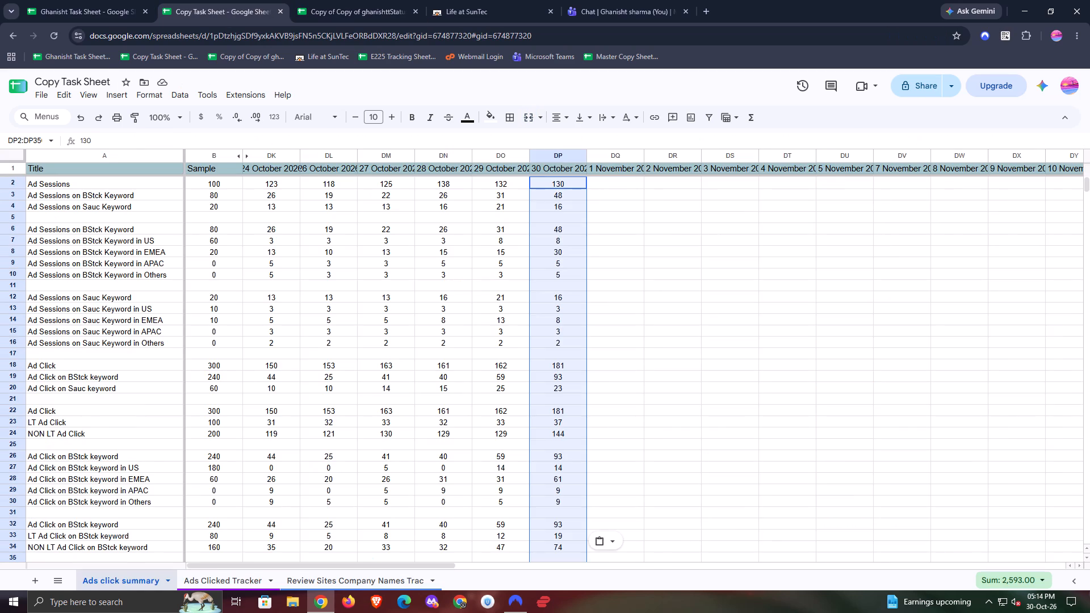
left_click(223, 583)
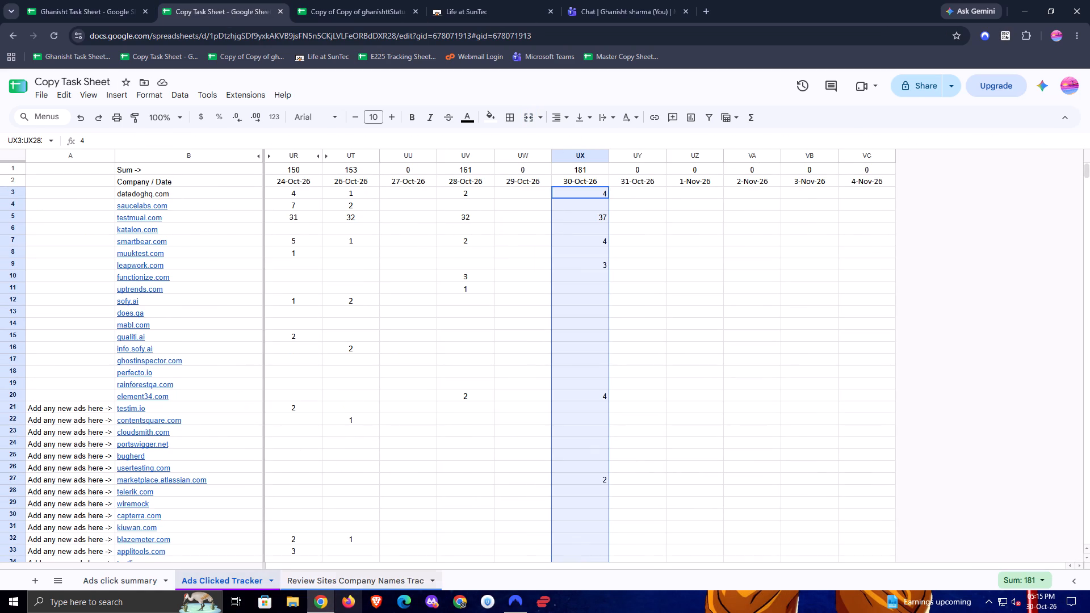
left_click(345, 580)
In the Life at SunTec timesheet entry for 30/10/2026, set the client code to E225 and the time to 8 hours.
left_click(483, 0)
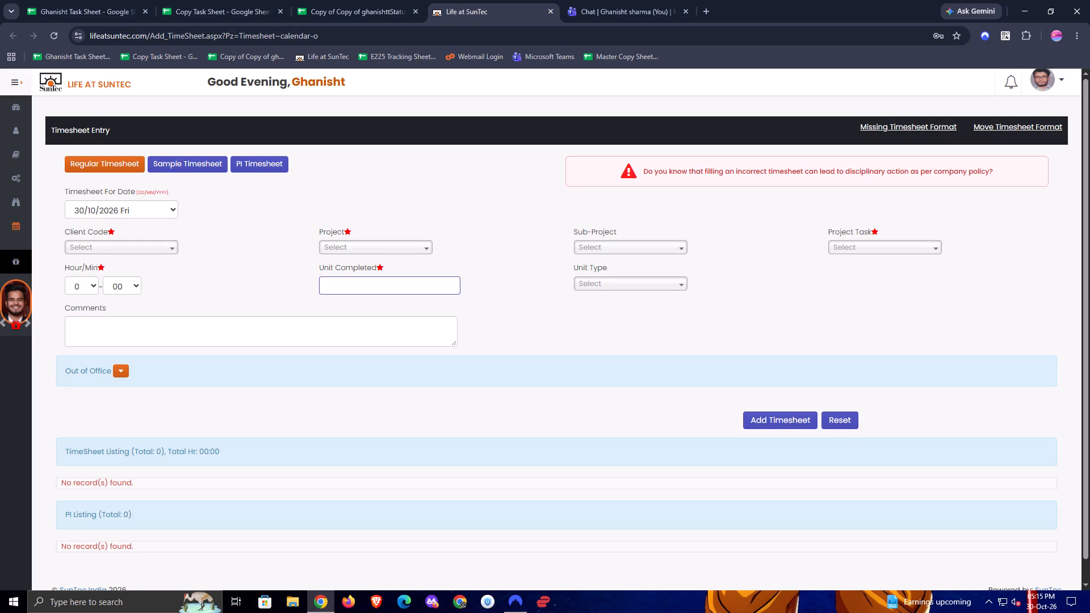
left_click(135, 251)
type("e225")
key("Return")
left_click(110, 274)
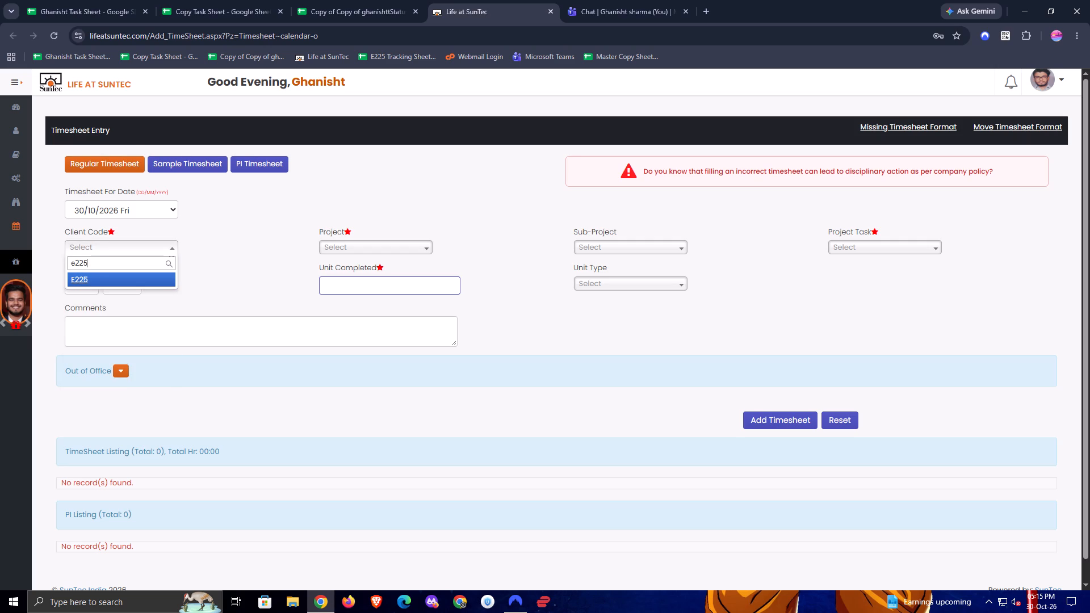
left_click(120, 287)
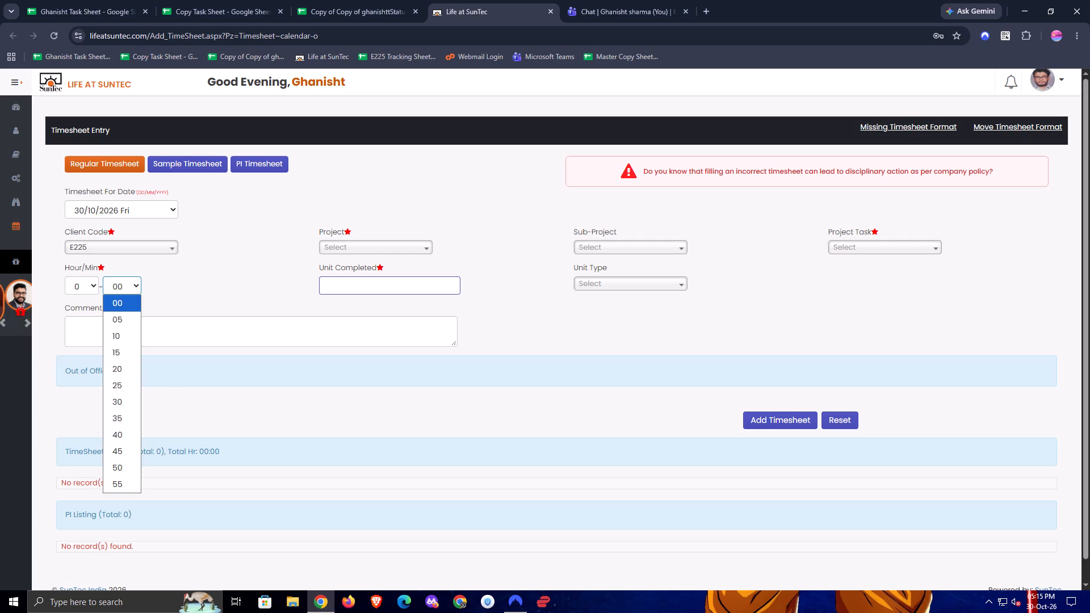
left_click(89, 291)
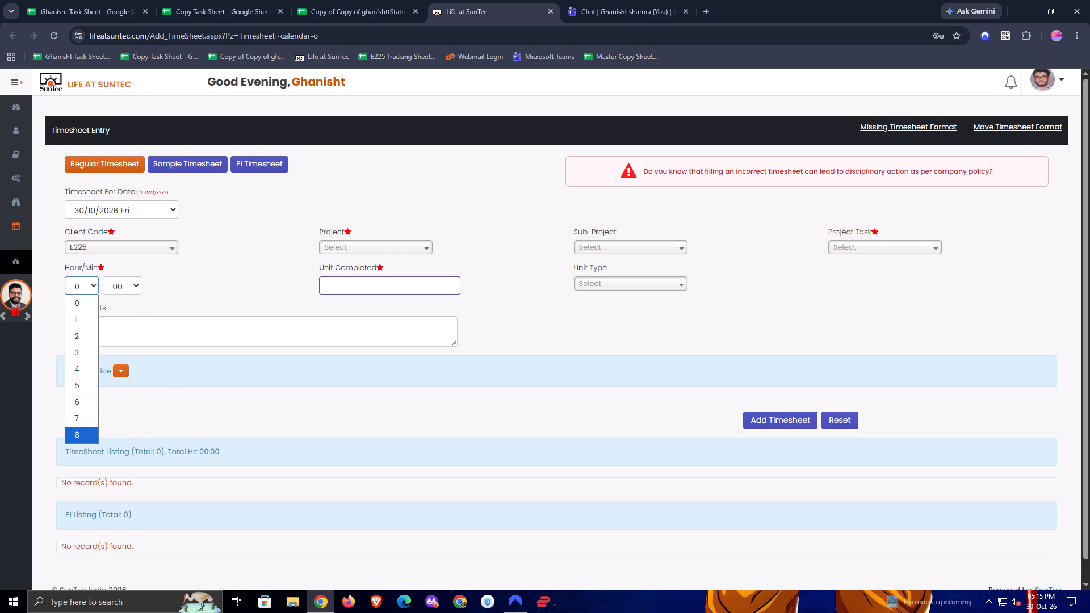
left_click(79, 431)
Set the timesheet entry's project to E225-NM030 and its project task to Google Ads Click.
left_click(346, 254)
left_click(347, 288)
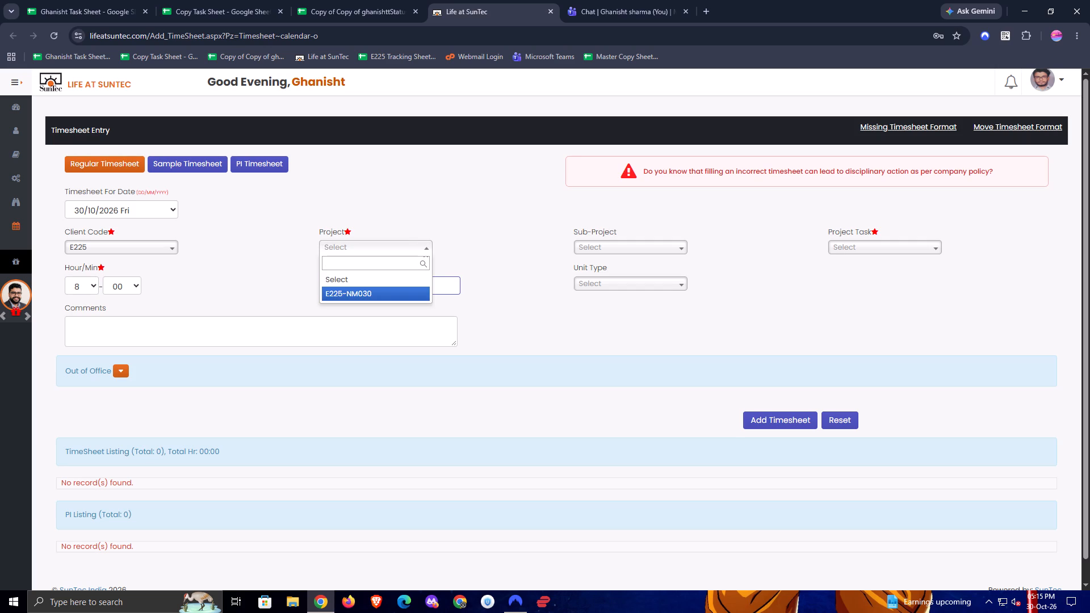
left_click(648, 251)
left_click(869, 248)
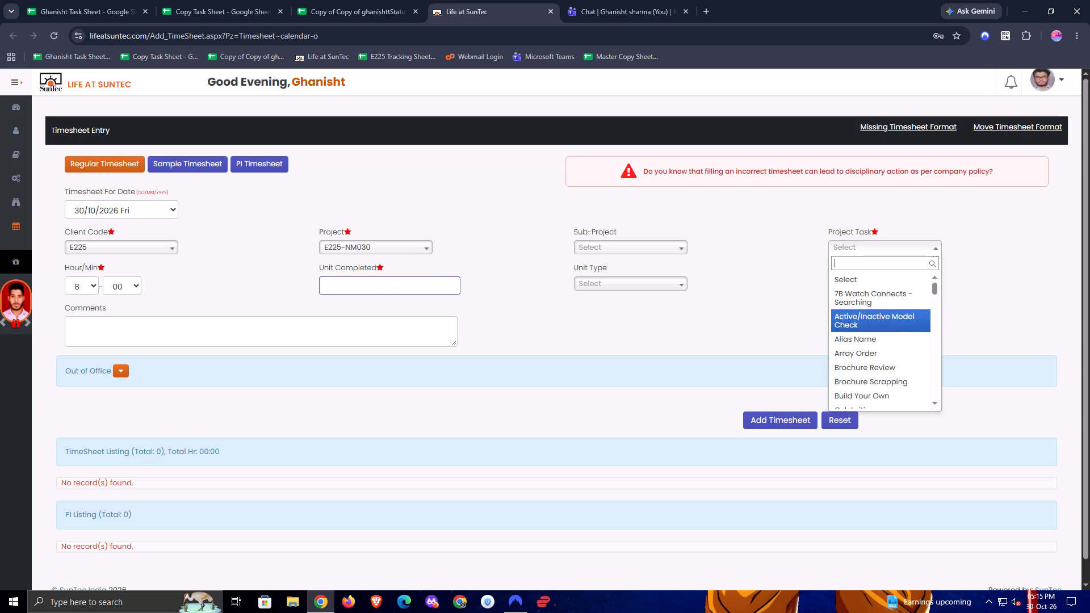
type("ads")
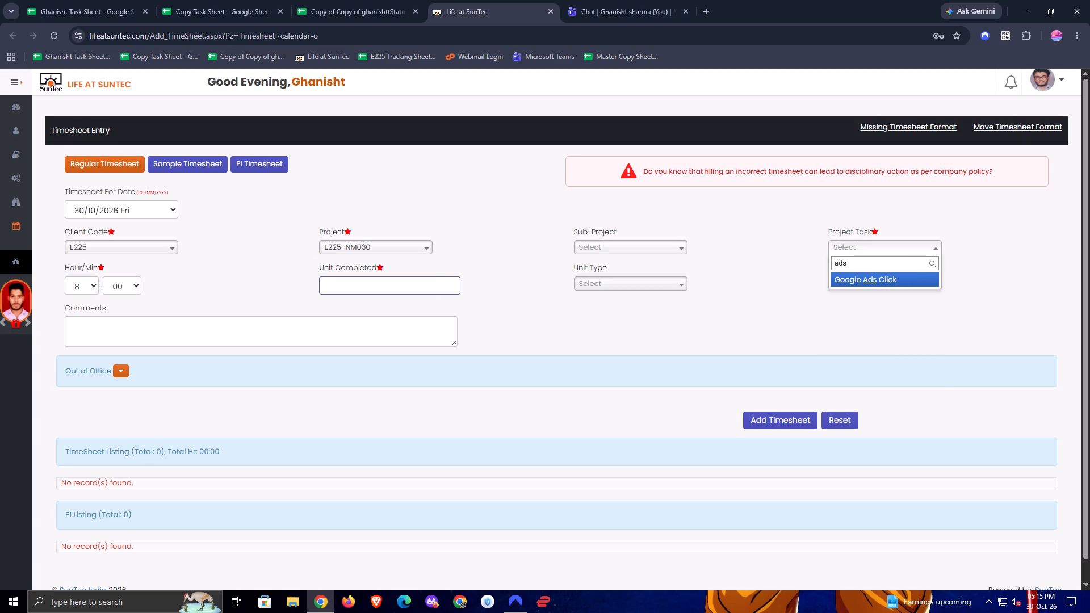
left_click(870, 287)
left_click(866, 276)
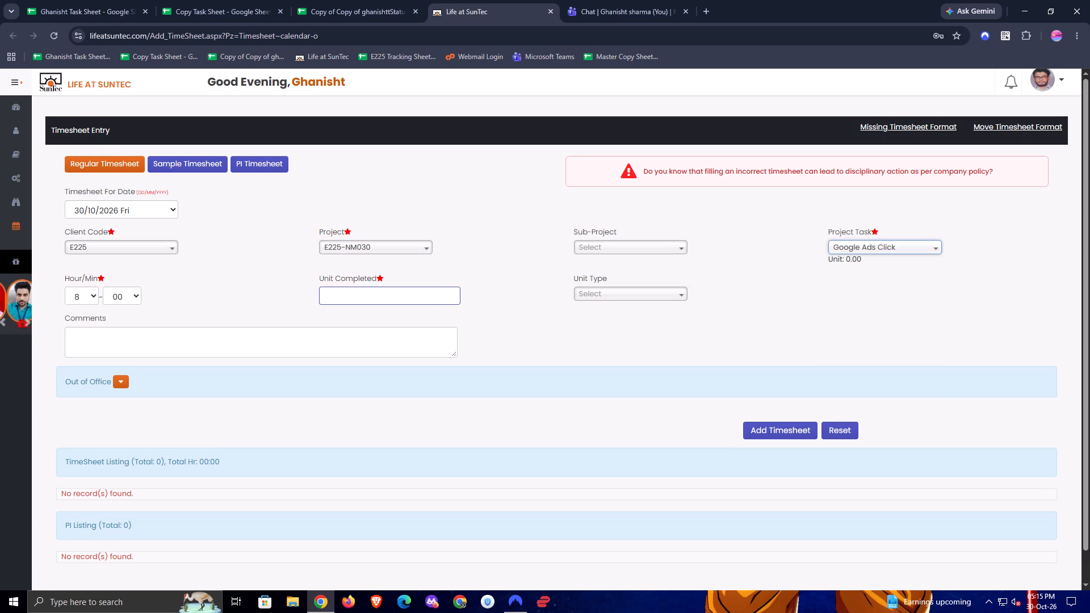
Write the timesheet comments on two lines: "Ads Click - 181" and "G2 - 12".
left_click(278, 338)
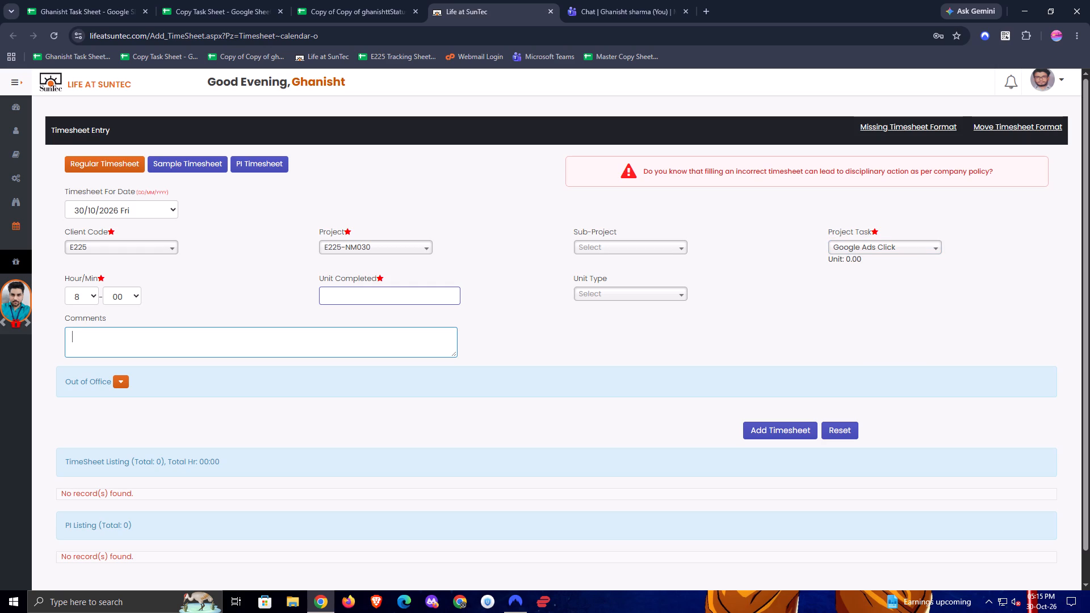
type("Ads Click -")
key("space")
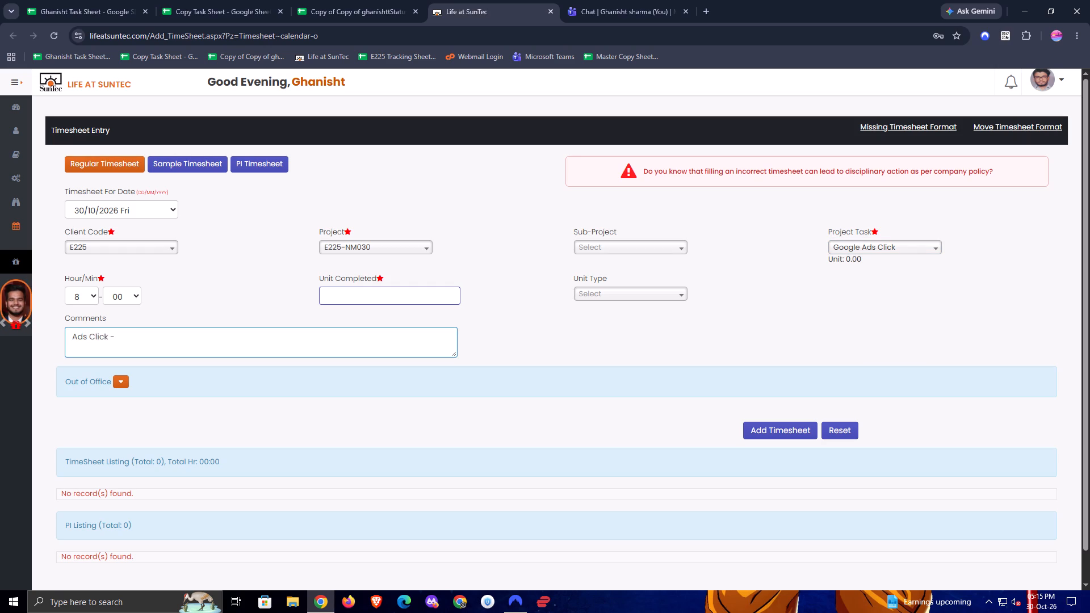
type("181")
key("Return")
type("G2")
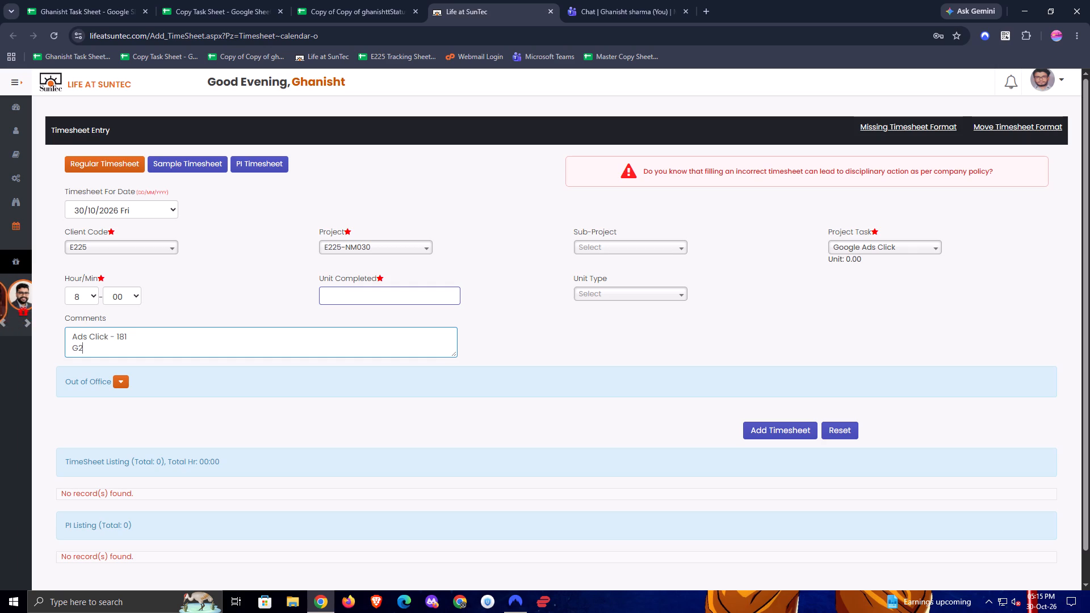
key("space")
type("- 12")
Enter 192 as the units completed and add the entry to the timesheet listing.
left_click(380, 299)
type("192")
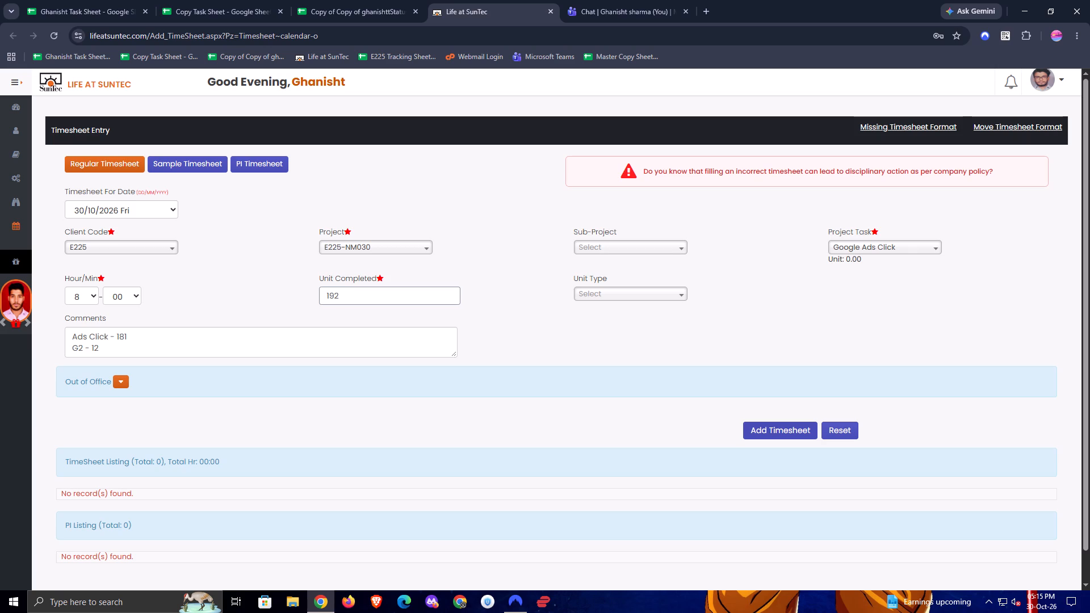
left_click(770, 430)
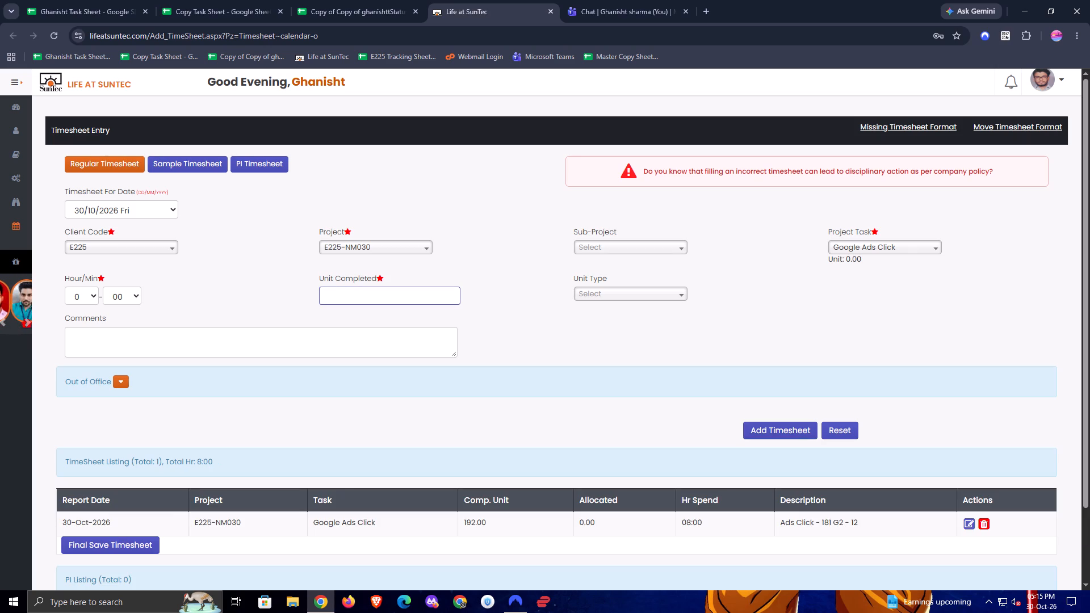
Submit the listed 30 October timesheet entry with the final save.
scroll(374, 534, "down", 1)
left_click(146, 509)
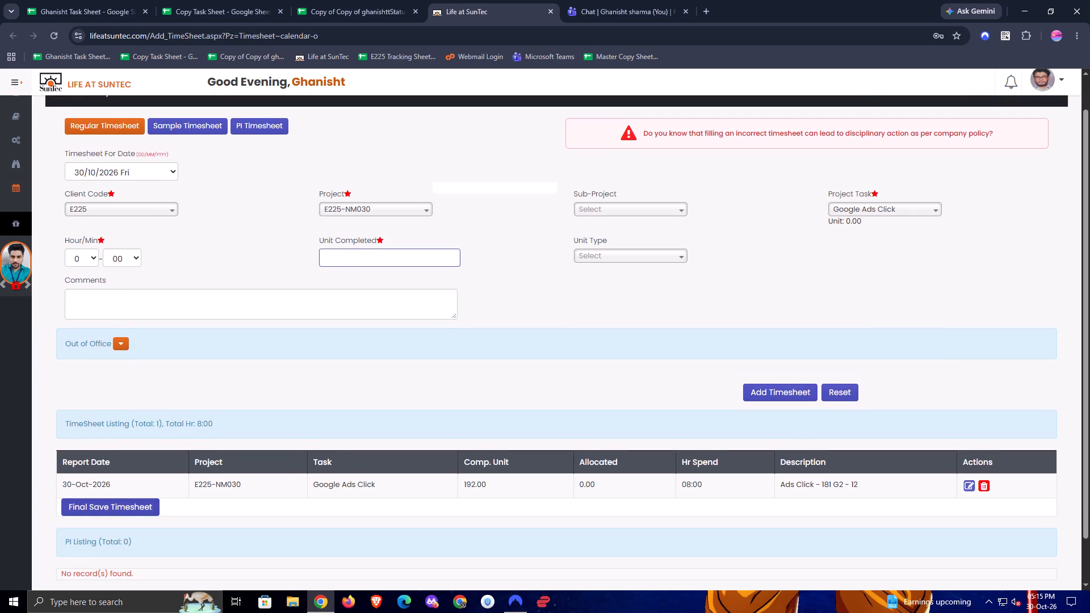
Return to the Life at SunTec dashboard page.
scroll(20, 129, "up", 2)
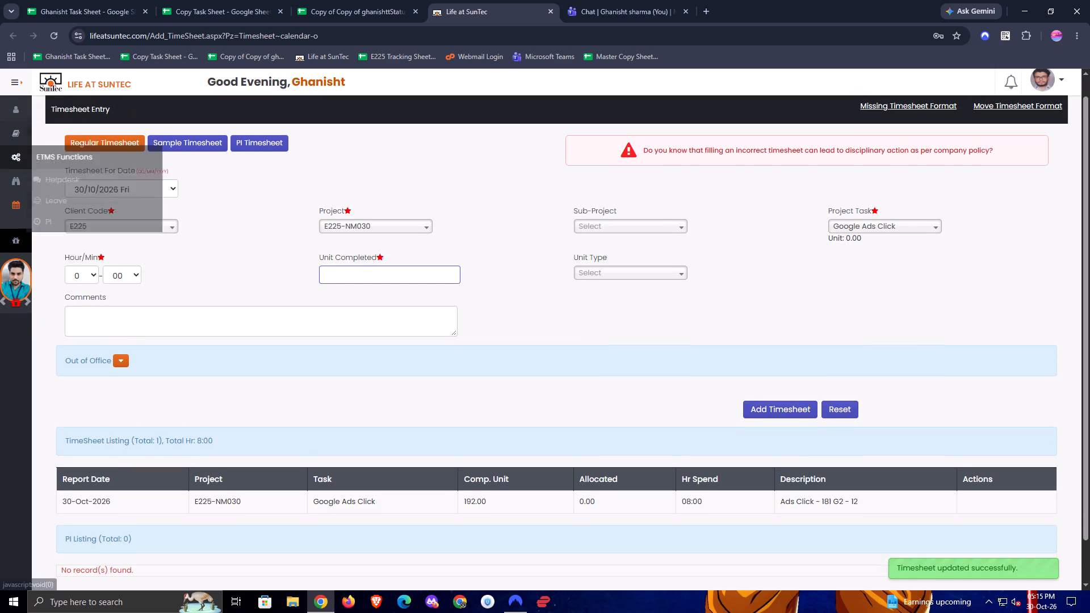
scroll(20, 129, "up", 1)
left_click(20, 119)
left_click(20, 108)
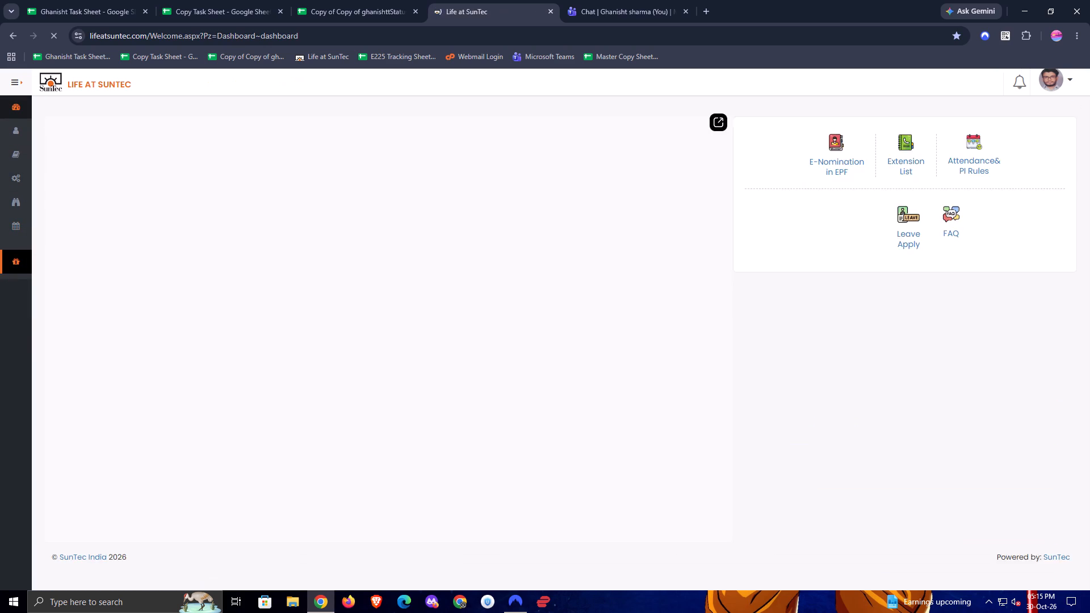
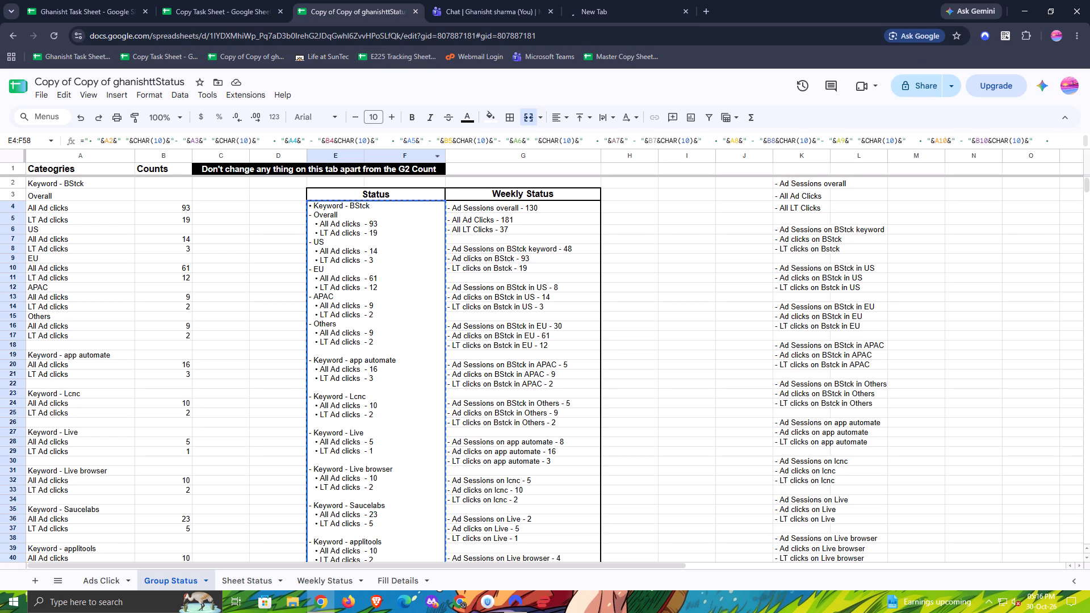
Return to the Ads Click sheet of the status workbook to check the ad counts.
left_click(103, 591)
left_click(103, 587)
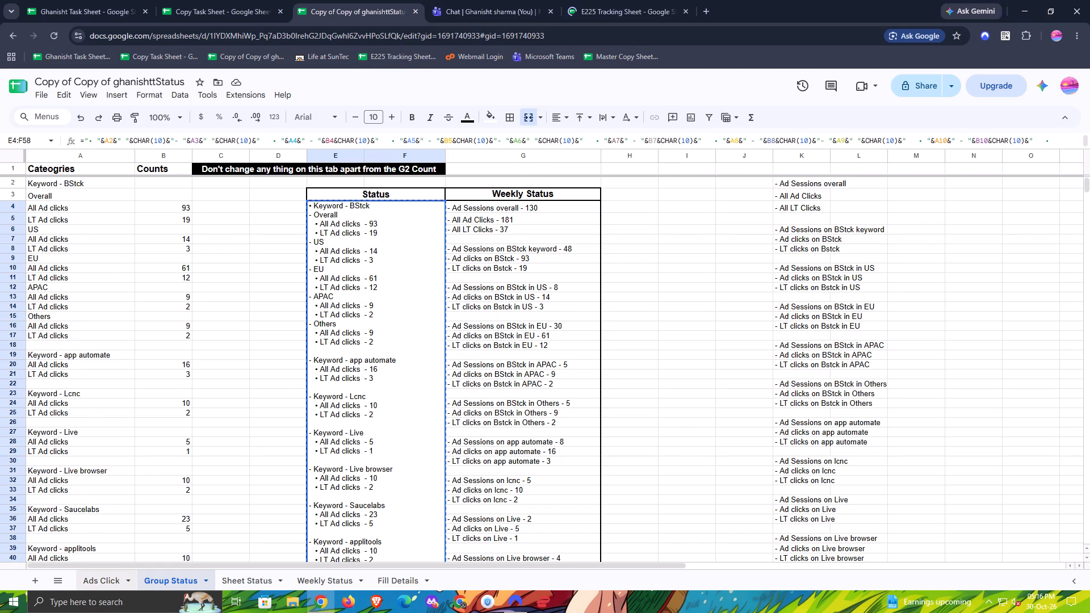
left_click(212, 410)
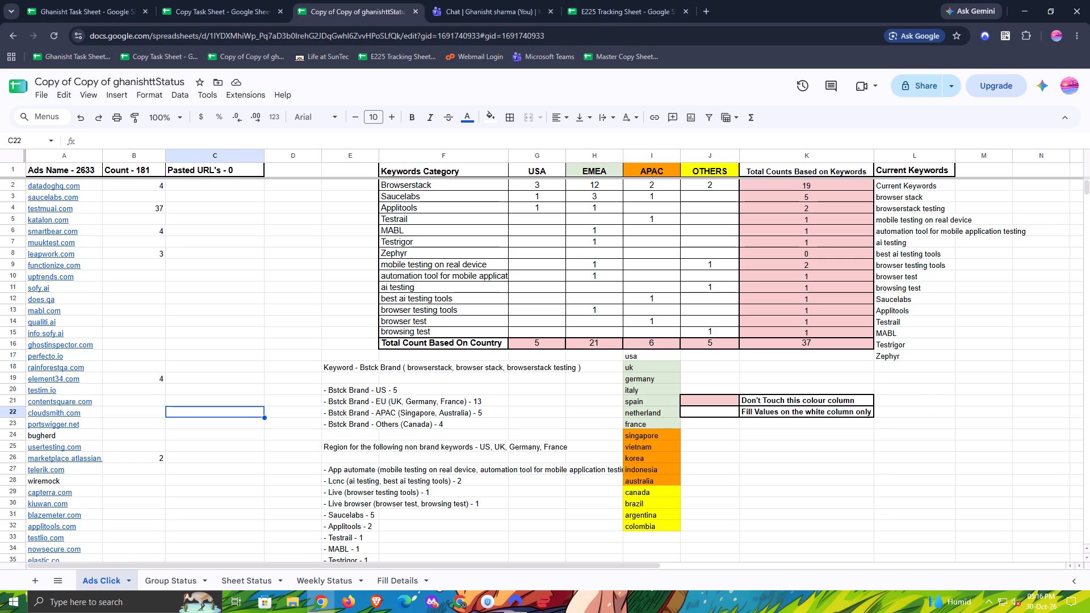
Switch to the E225 Tracking Sheet and examine the latest 29-Oct-2026 entries at the end of the Shift Tracker data.
left_click(593, 1)
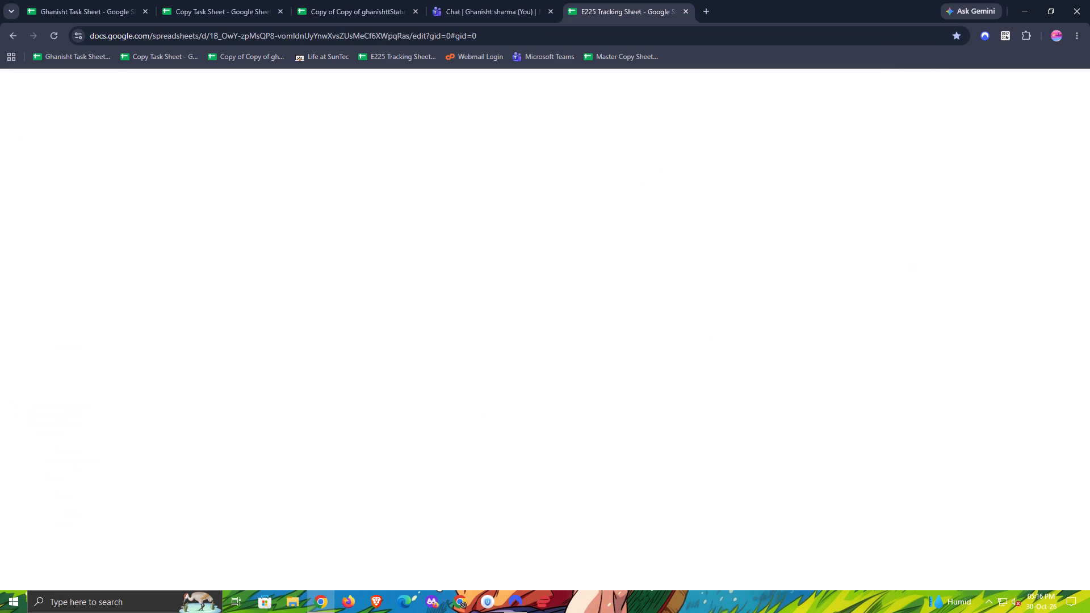
left_click(570, 291)
left_click(614, 286)
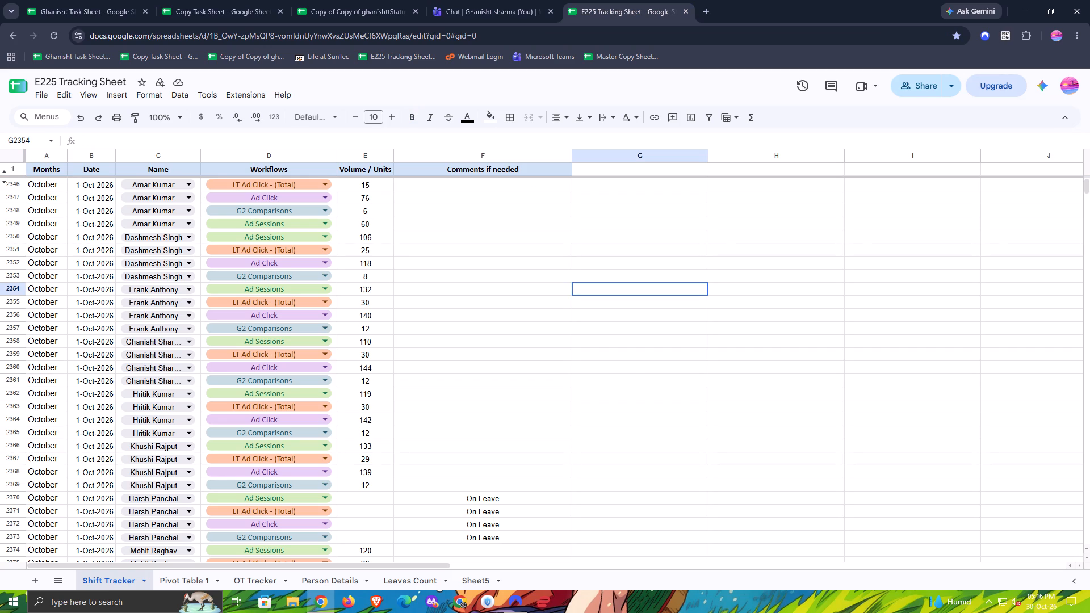
key("ctrl+Down")
key("Left")
key("Left")
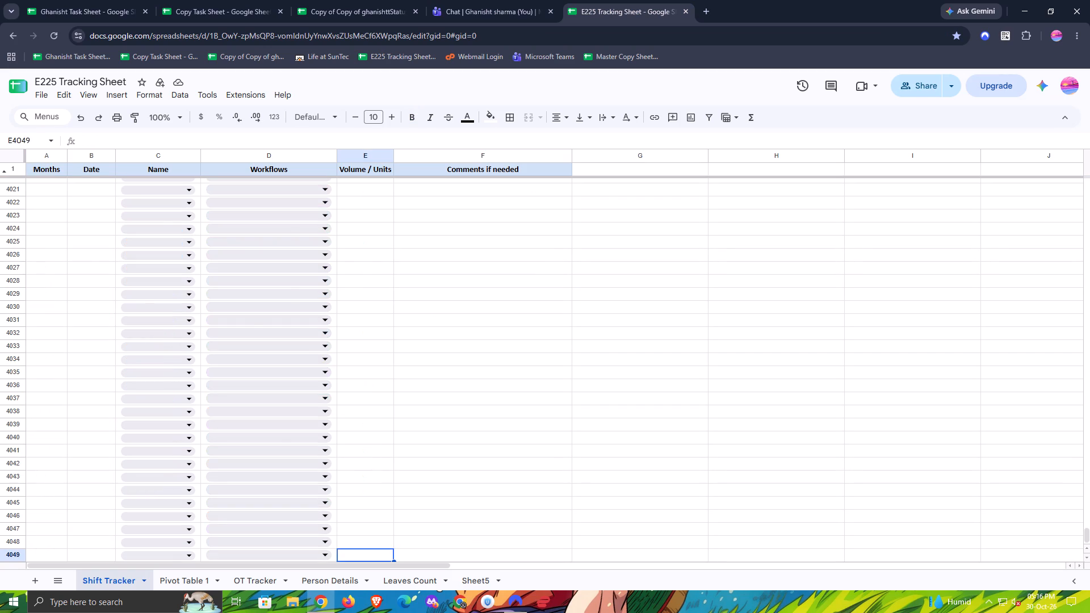
key("ctrl+Up")
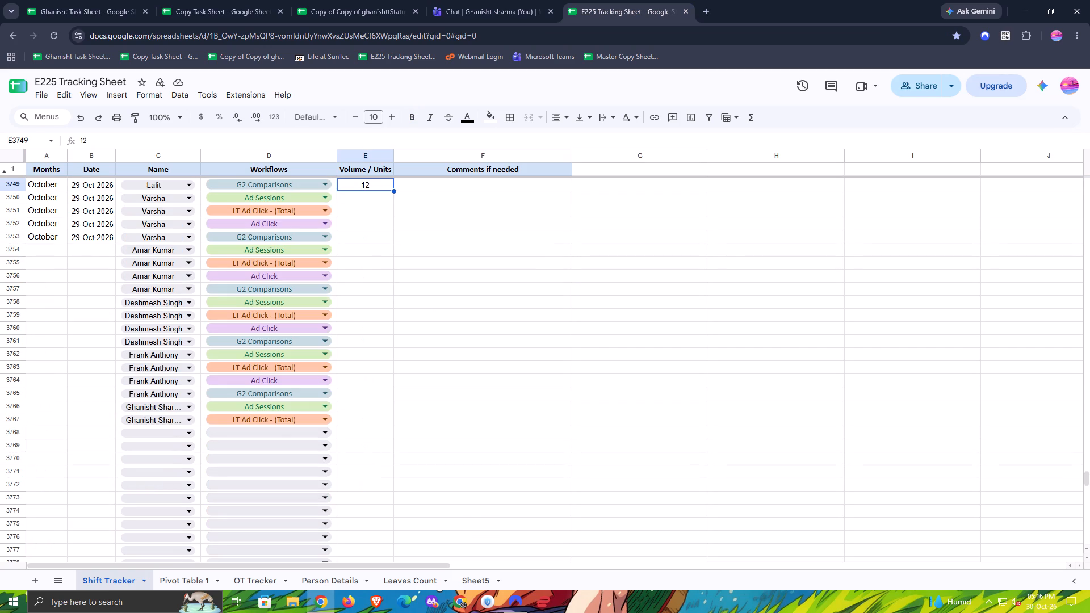
left_click(107, 239)
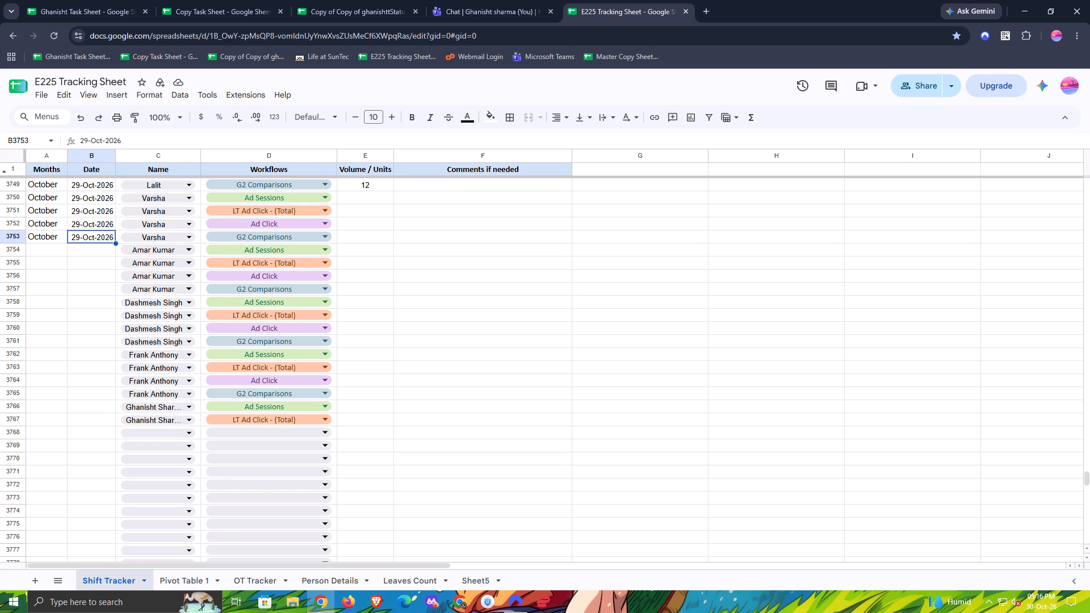
scroll(136, 247, "up", 3)
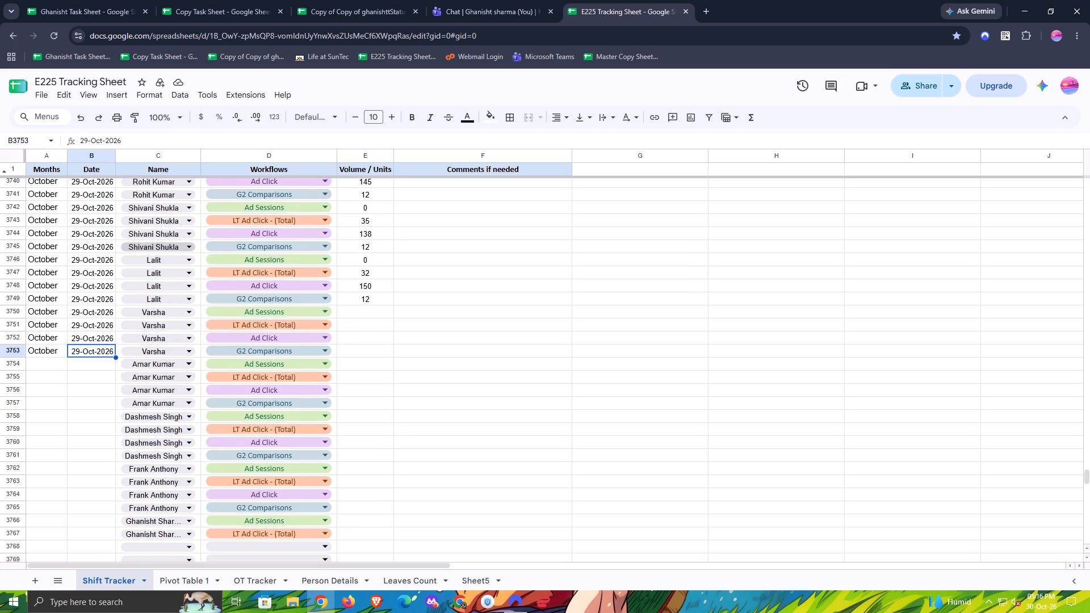
scroll(137, 247, "up", 6)
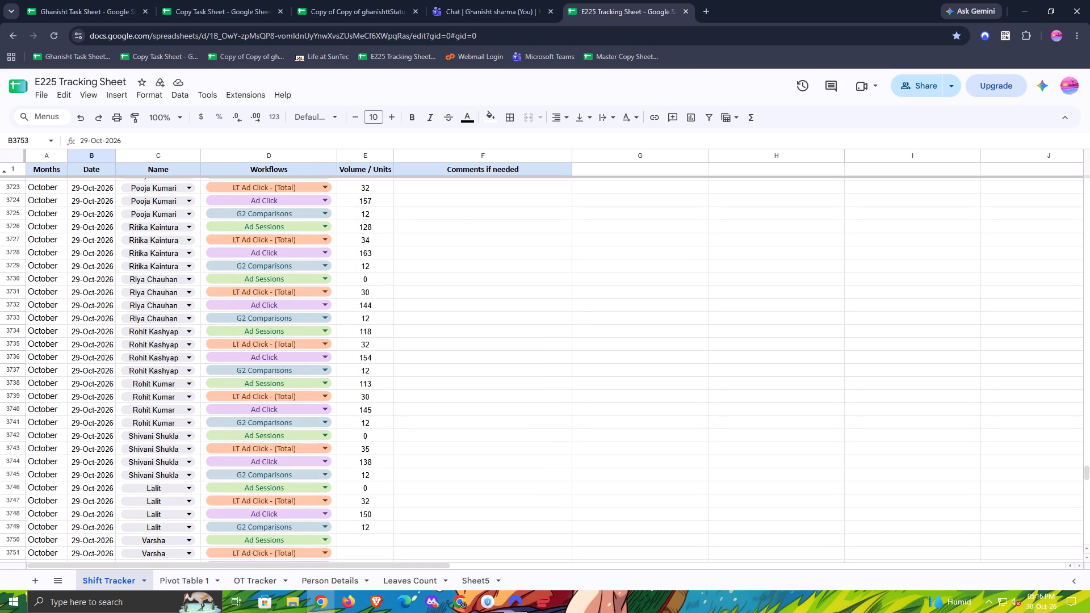
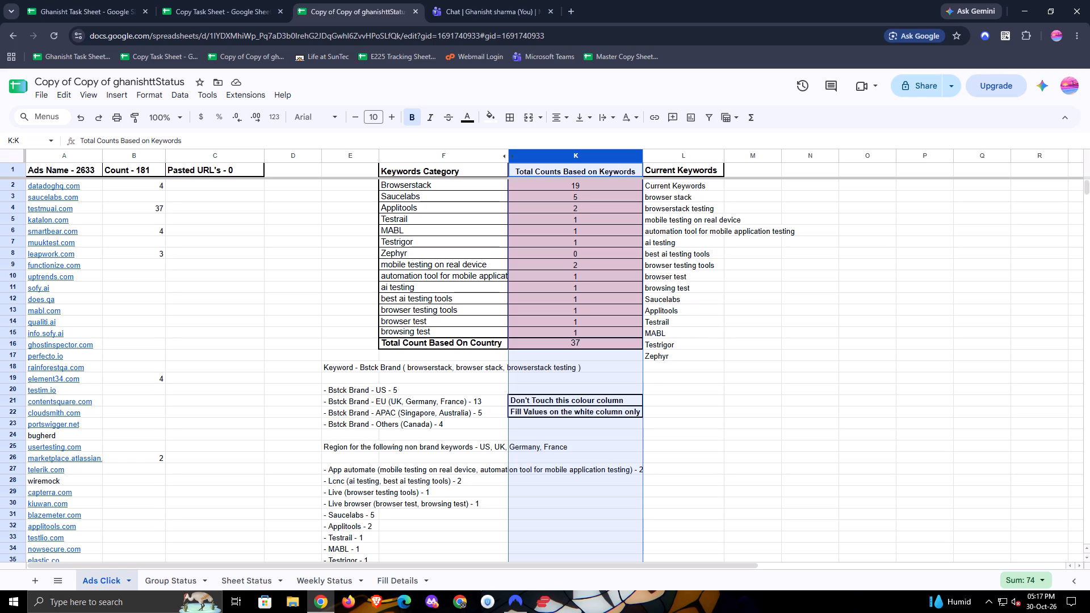
Unhide columns G to J, holding the USA, EMEA, APAC and OTHERS counts, on the Ads Click sheet.
left_click(514, 154)
left_click(517, 161)
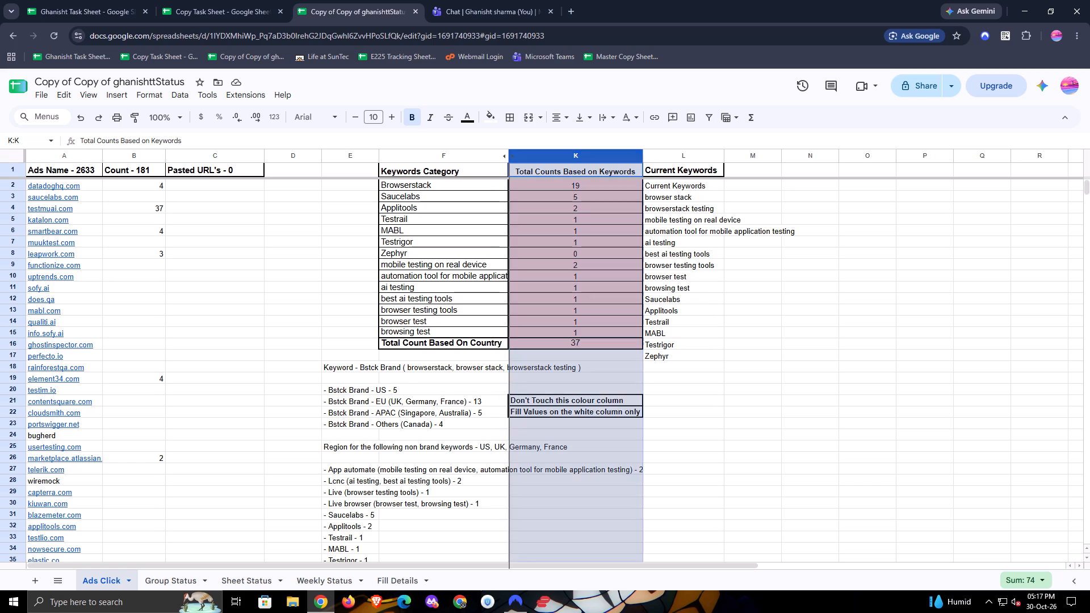
left_click(841, 334)
left_click(511, 154)
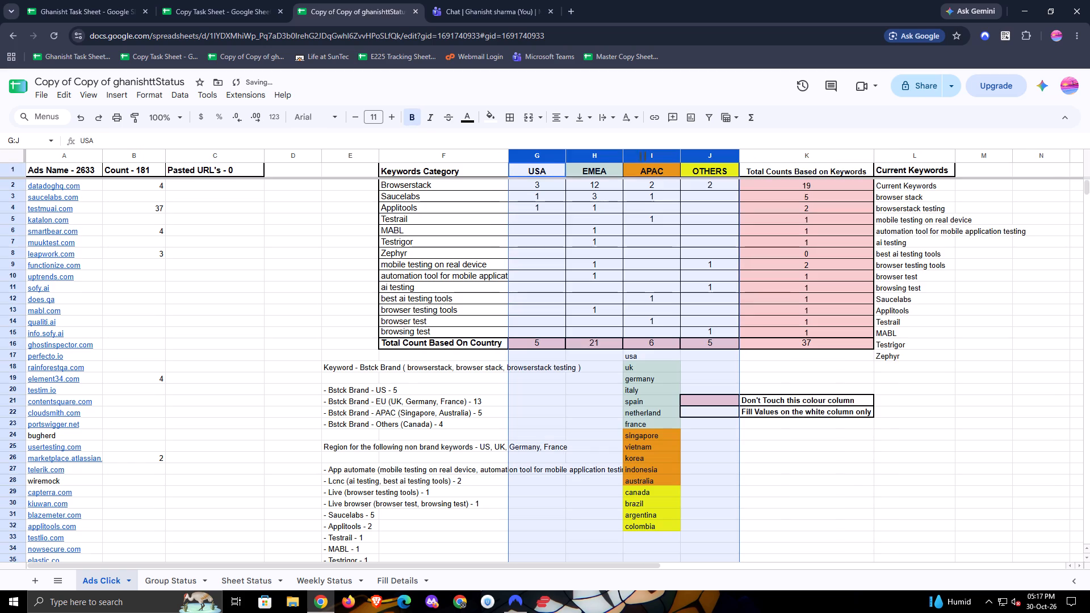
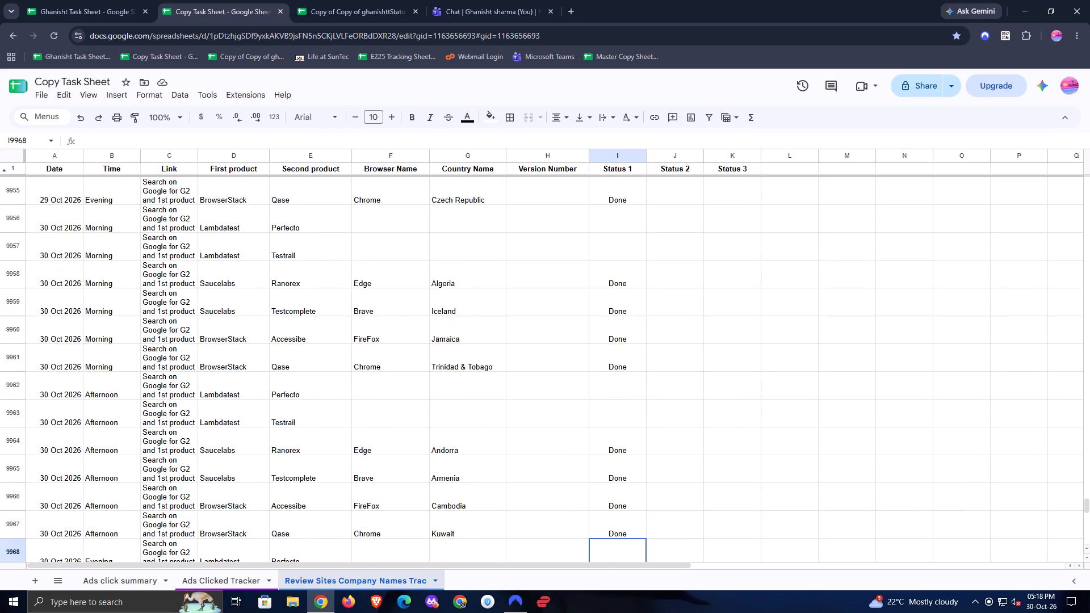
Copy the Browser Name through Status 1 entries in F9956:I9975, covering the 30 October rows, from the review sites sheet.
left_click_drag(381, 220, 571, 482)
scroll(558, 339, "down", 4)
scroll(572, 480, "down", 3)
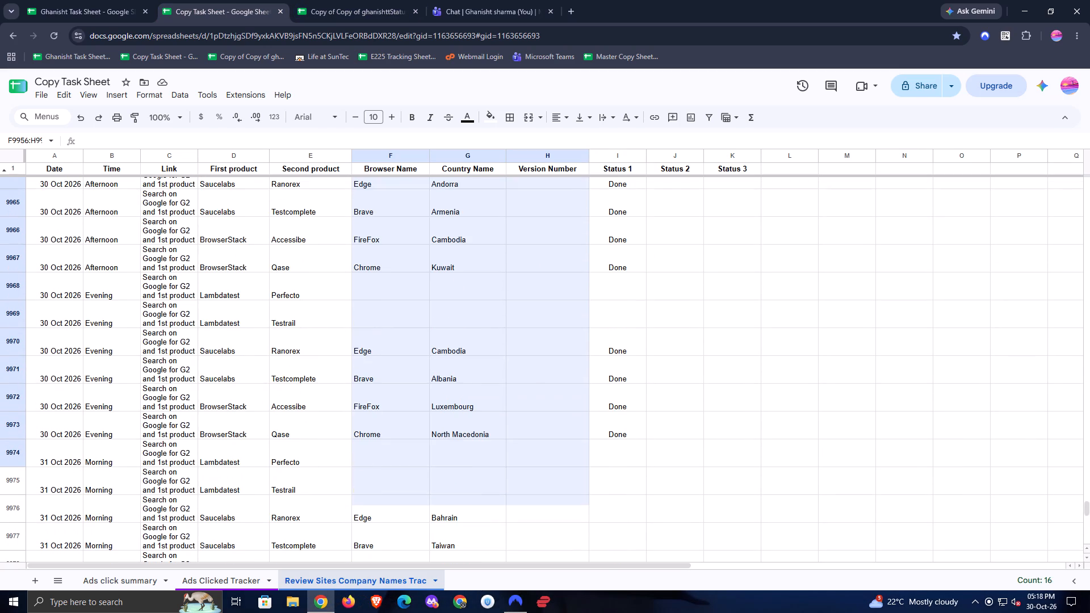
left_click_drag(571, 482, 609, 472)
key("ctrl+c")
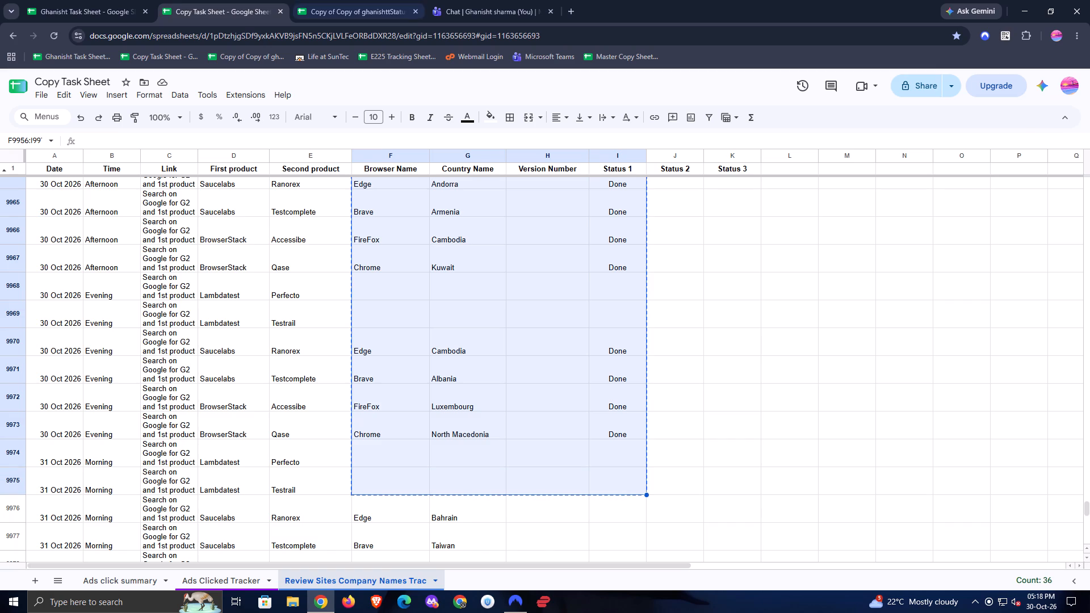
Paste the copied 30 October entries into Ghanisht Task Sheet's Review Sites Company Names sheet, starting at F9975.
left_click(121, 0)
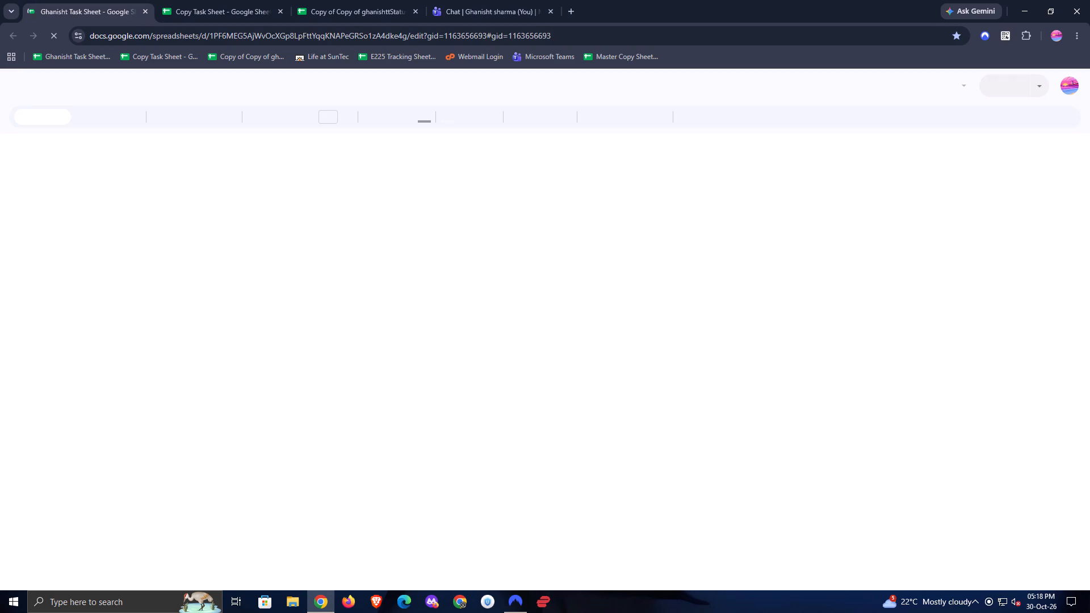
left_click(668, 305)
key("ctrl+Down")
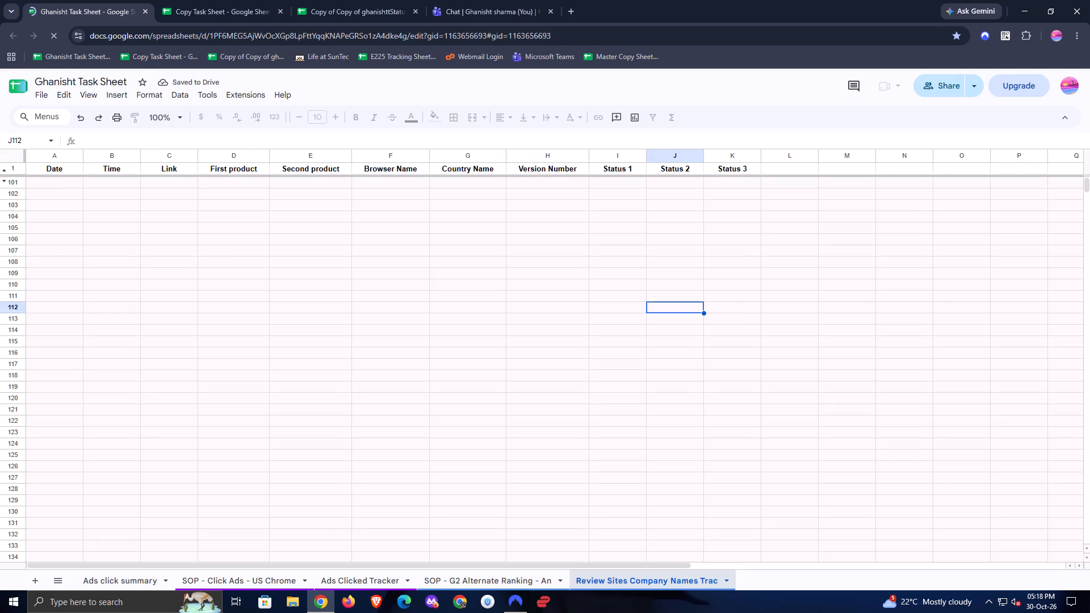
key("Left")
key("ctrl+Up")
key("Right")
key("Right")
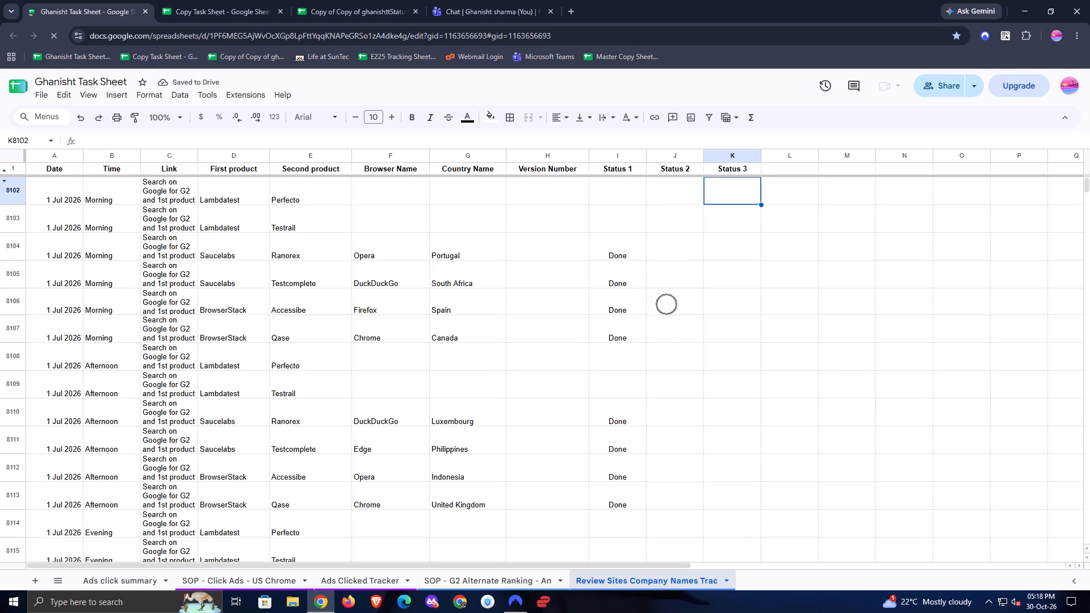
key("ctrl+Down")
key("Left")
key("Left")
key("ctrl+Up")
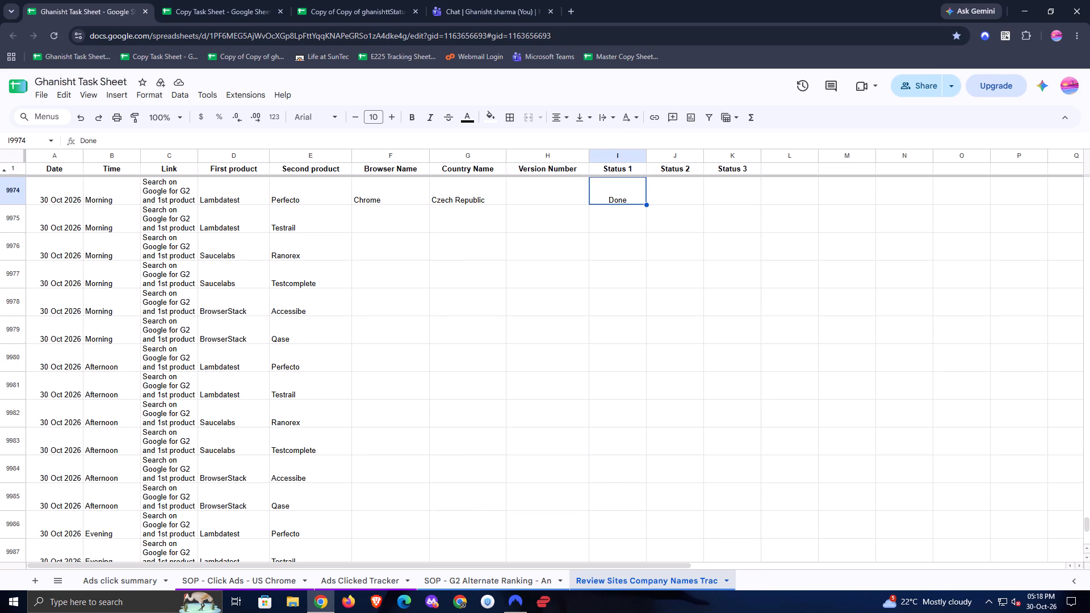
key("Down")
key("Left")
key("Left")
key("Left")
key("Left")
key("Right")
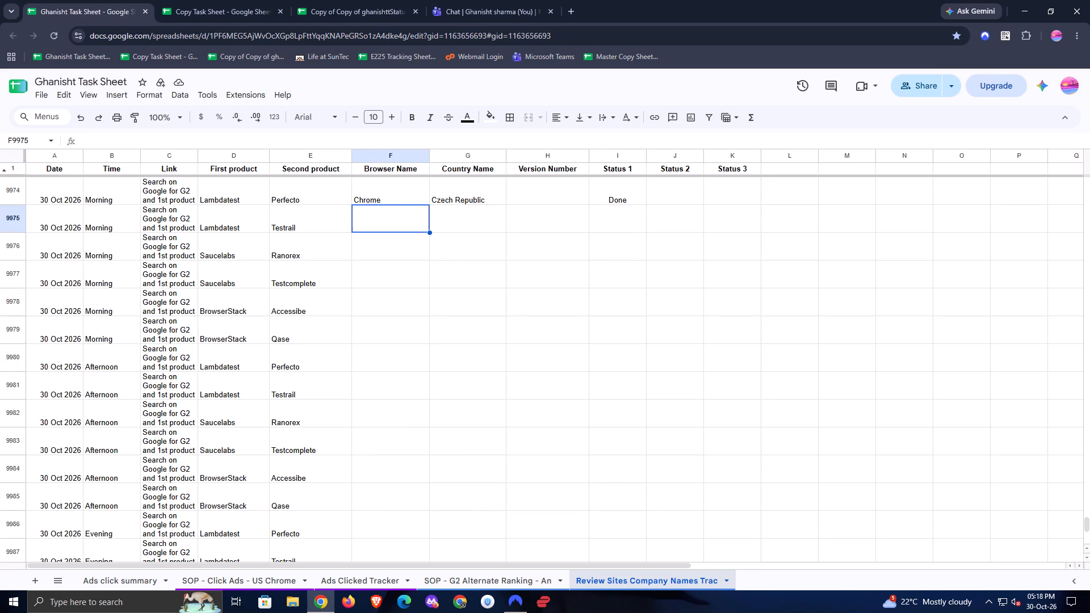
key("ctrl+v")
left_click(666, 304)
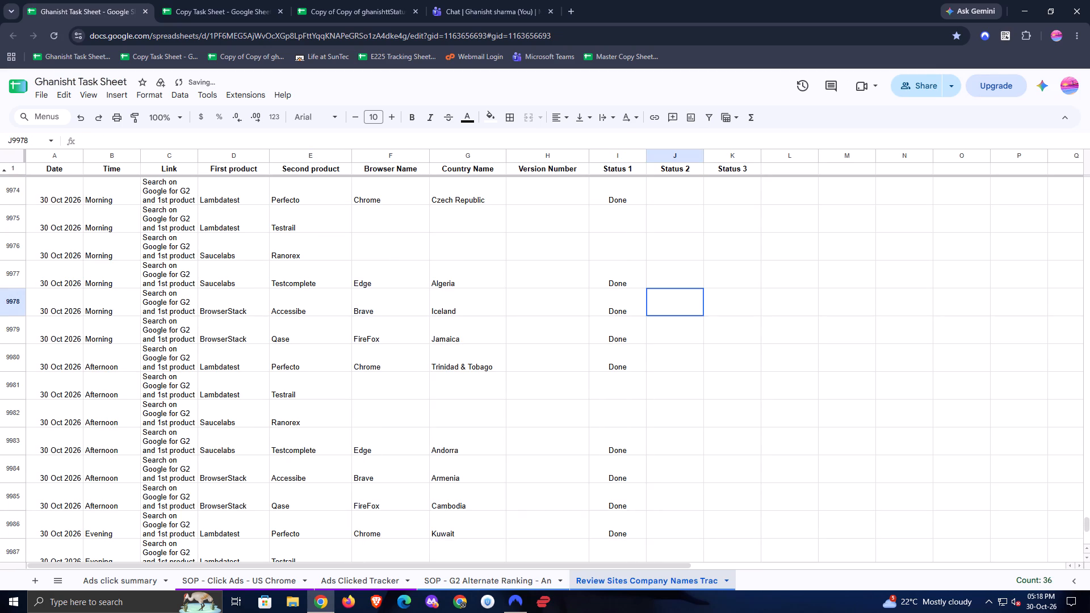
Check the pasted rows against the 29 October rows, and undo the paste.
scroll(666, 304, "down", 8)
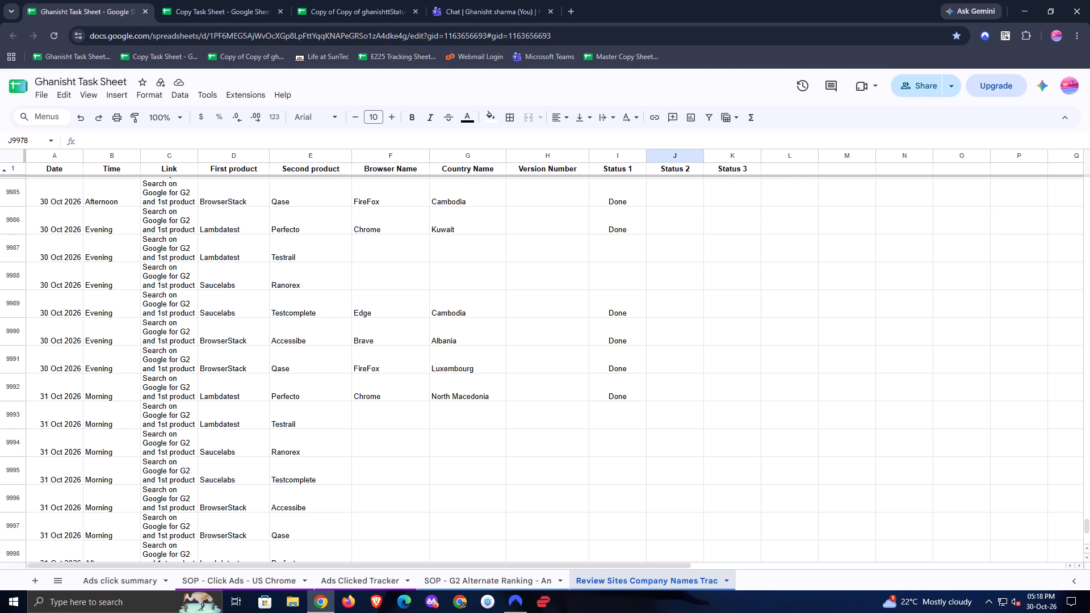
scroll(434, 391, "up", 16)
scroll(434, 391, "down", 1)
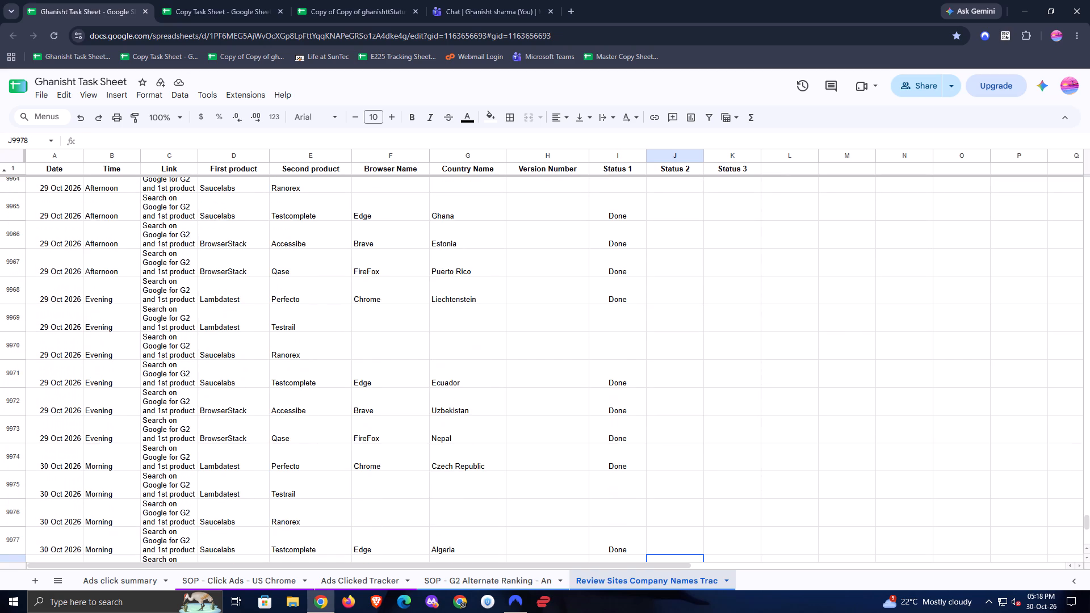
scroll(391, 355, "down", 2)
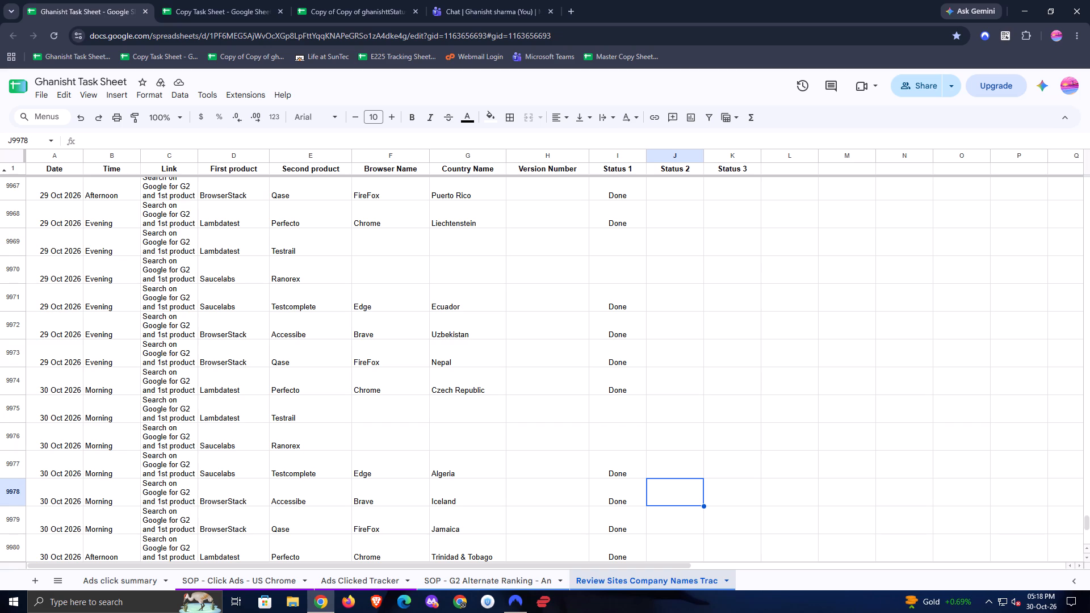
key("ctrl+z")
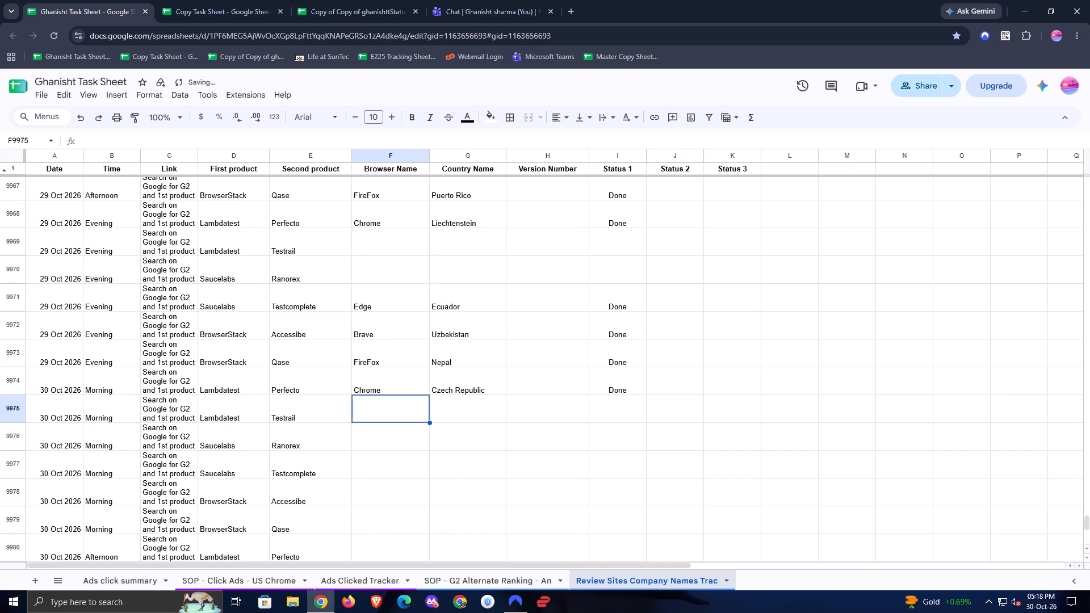
Move the Browser Name through Status 1 entries from row 9940 through the Czech Republic entry in row 9974 up one row.
scroll(377, 389, "up", 6)
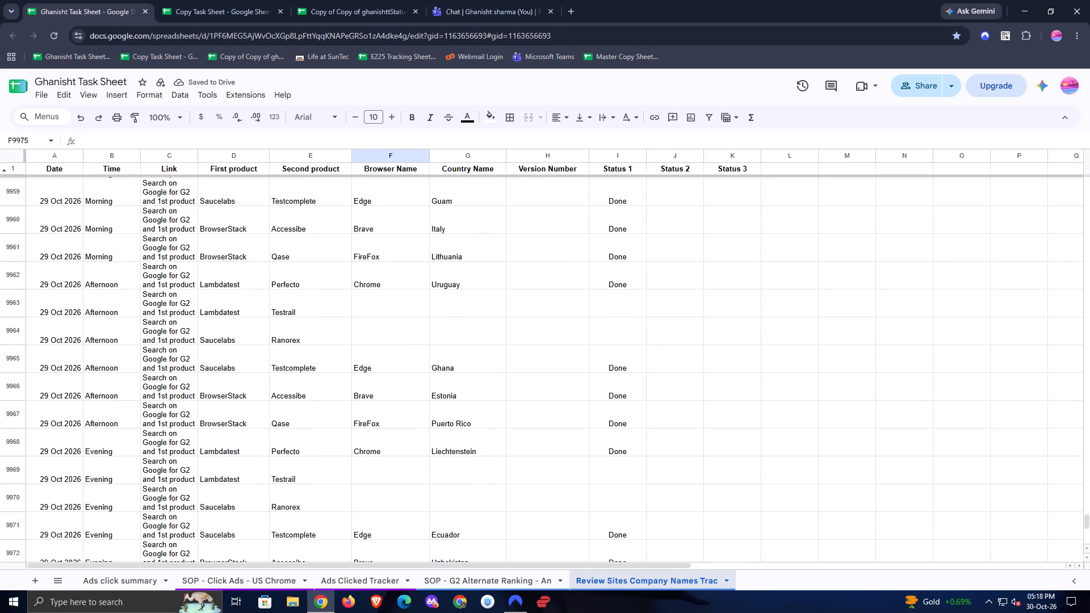
scroll(379, 396, "up", 8)
scroll(379, 396, "down", 3)
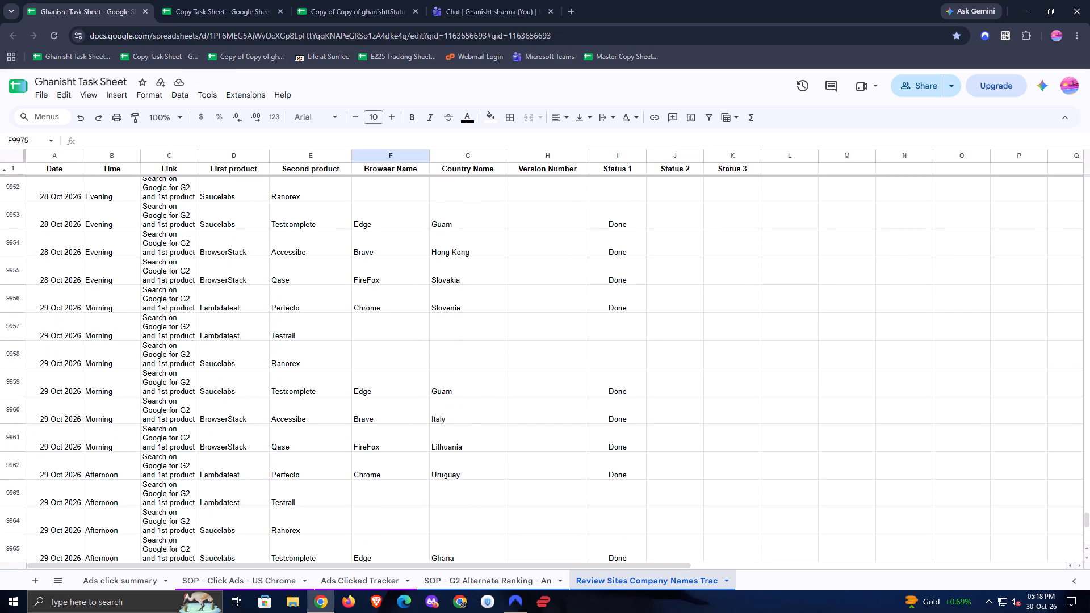
scroll(244, 345, "up", 6)
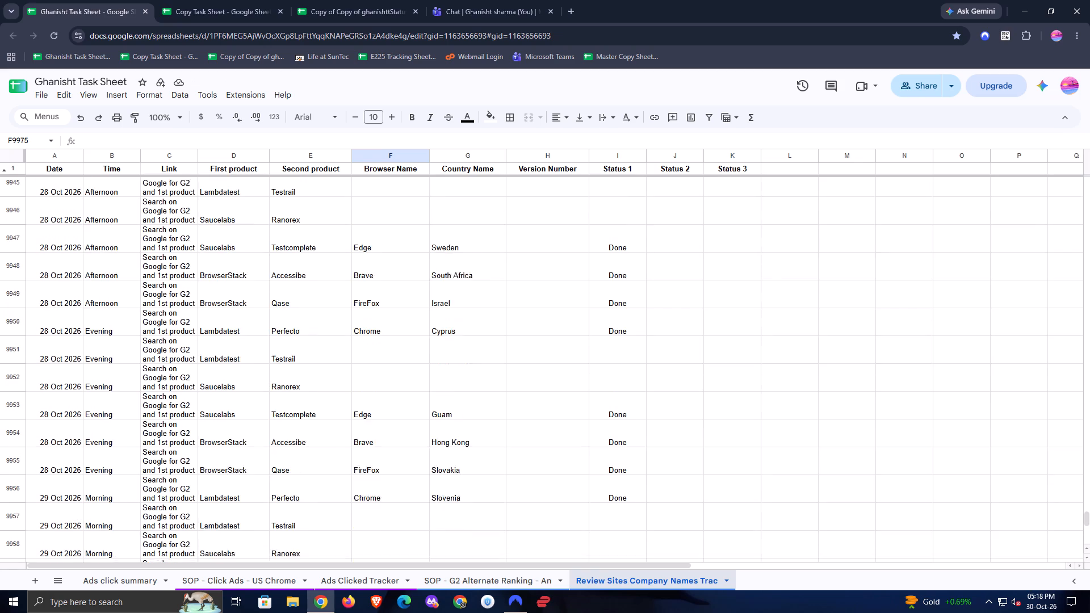
scroll(244, 345, "up", 3)
scroll(296, 338, "up", 10)
scroll(303, 340, "down", 3)
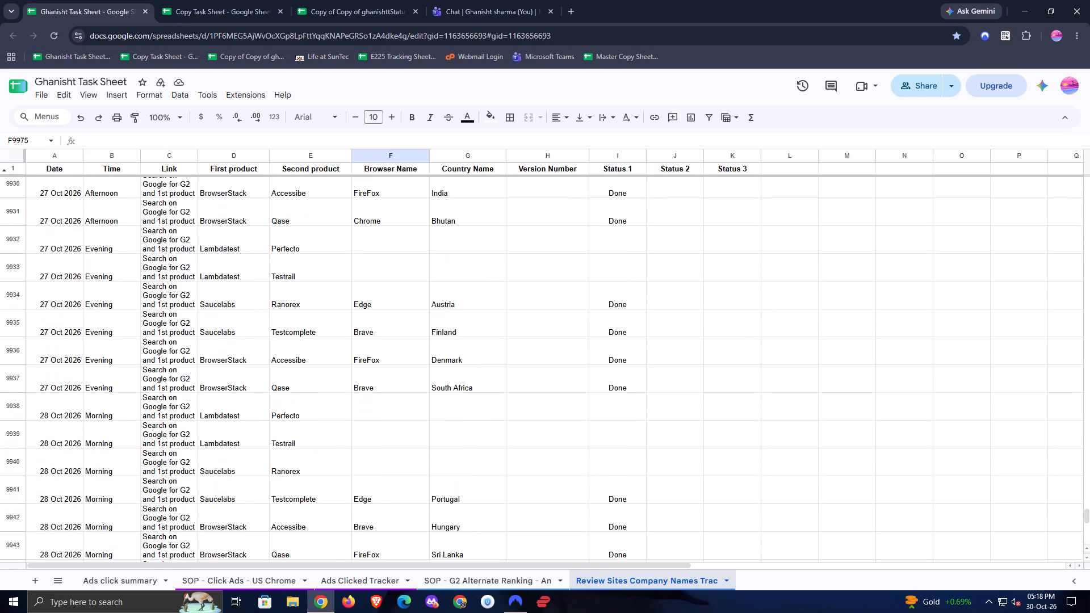
scroll(374, 438, "down", 2)
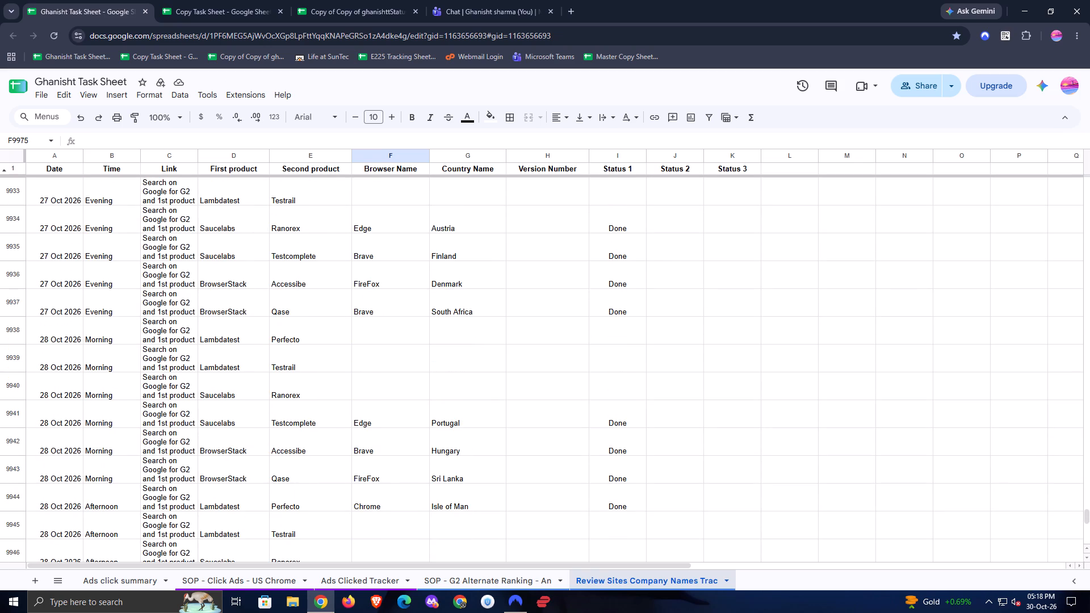
left_click_drag(386, 378, 604, 465)
scroll(604, 465, "down", 1)
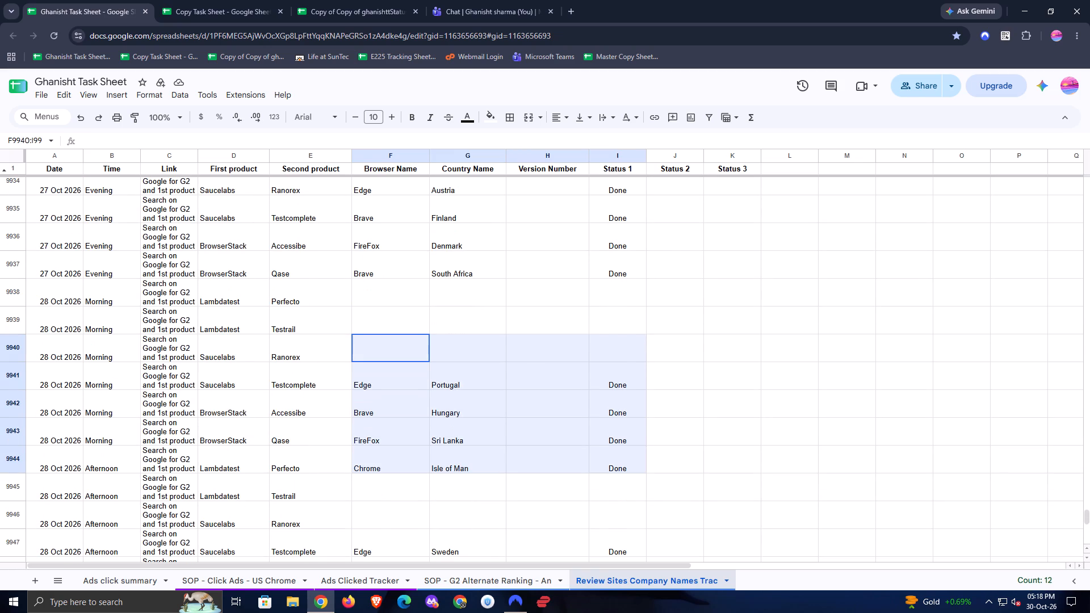
left_click_drag(604, 465, 604, 469)
scroll(604, 465, "down", 6)
scroll(604, 469, "down", 20)
scroll(604, 469, "down", 4)
left_click_drag(604, 469, 603, 442)
scroll(604, 469, "up", 3)
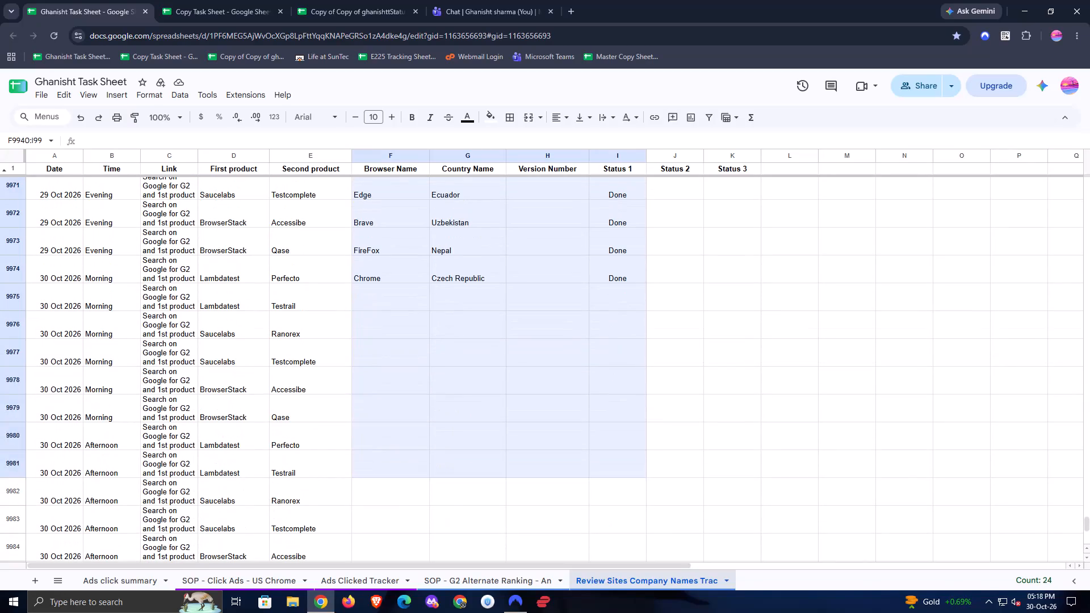
left_click_drag(603, 442, 600, 305)
scroll(582, 308, "up", 14)
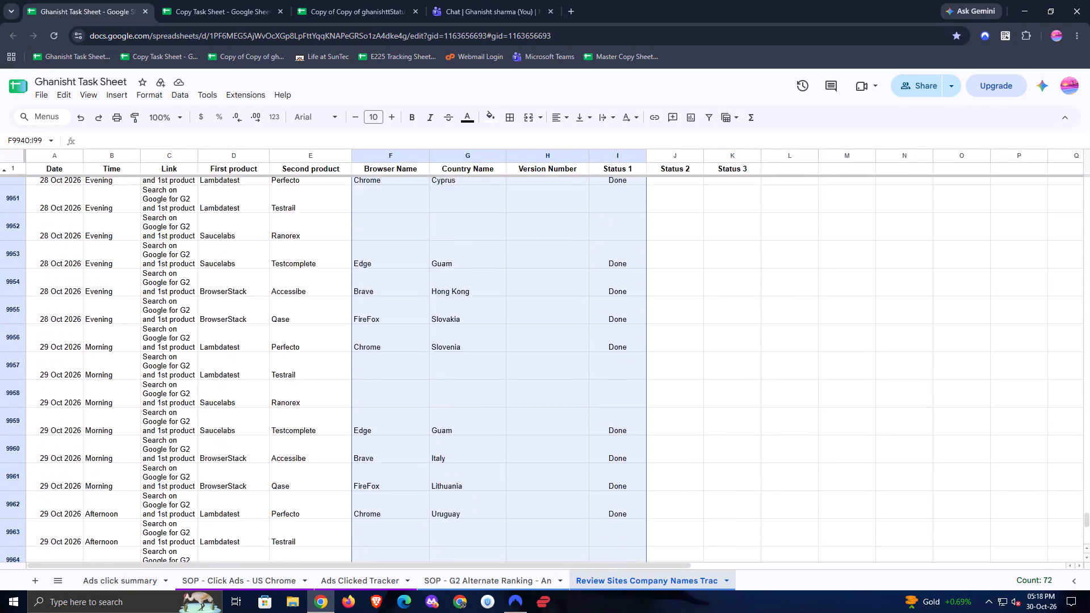
scroll(558, 331, "up", 14)
left_click_drag(424, 372, 424, 364)
left_click(747, 380)
Paste the copied entries starting at F9974, the first 30 October morning row, and check the filled rows.
scroll(580, 416, "down", 3)
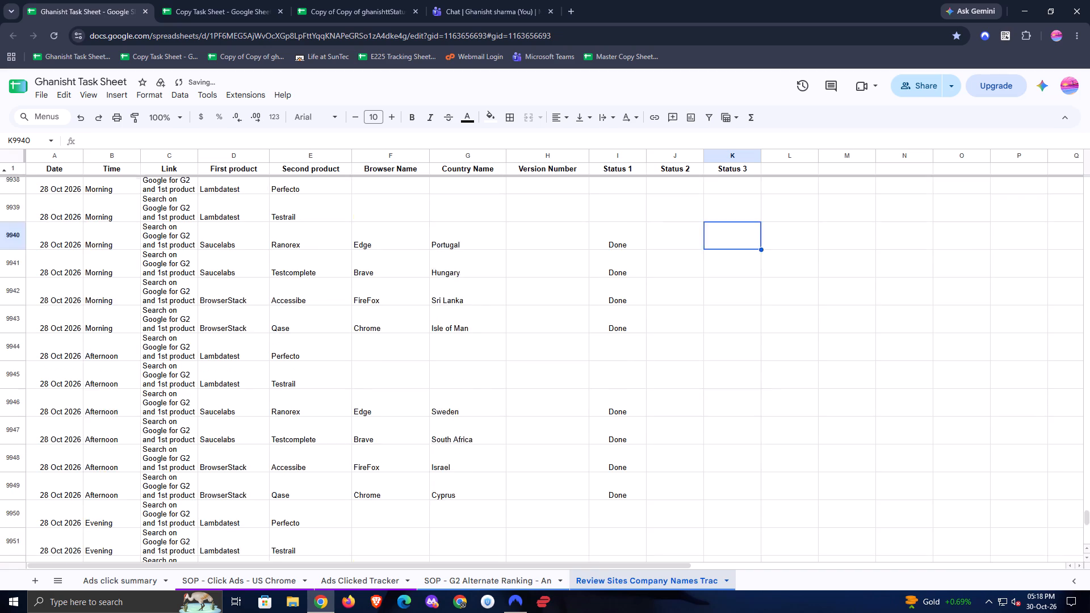
scroll(563, 418, "down", 20)
scroll(563, 418, "down", 5)
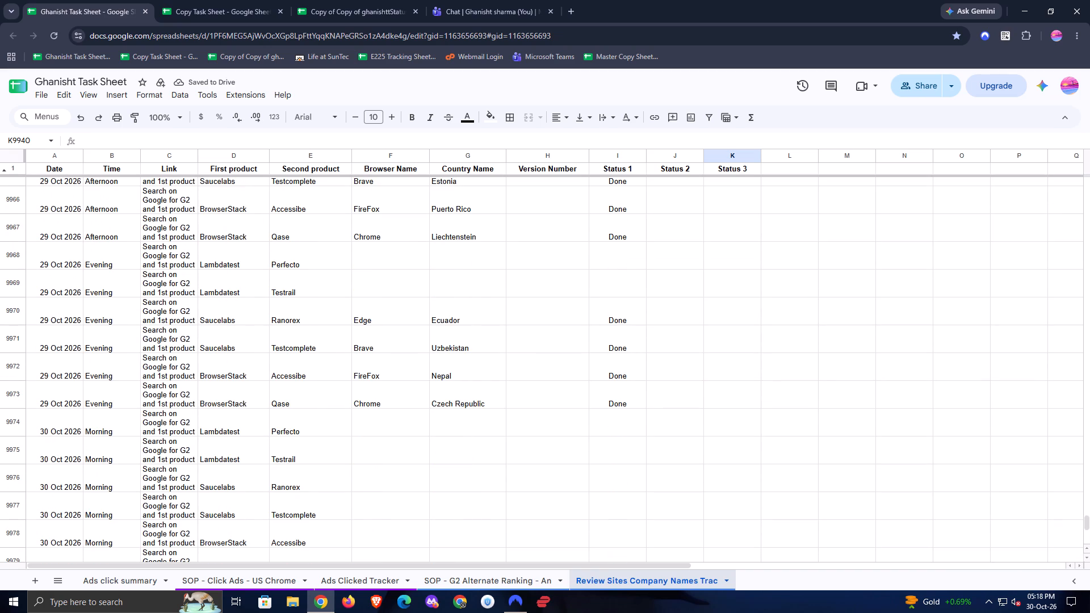
left_click(389, 270)
key("ctrl+v")
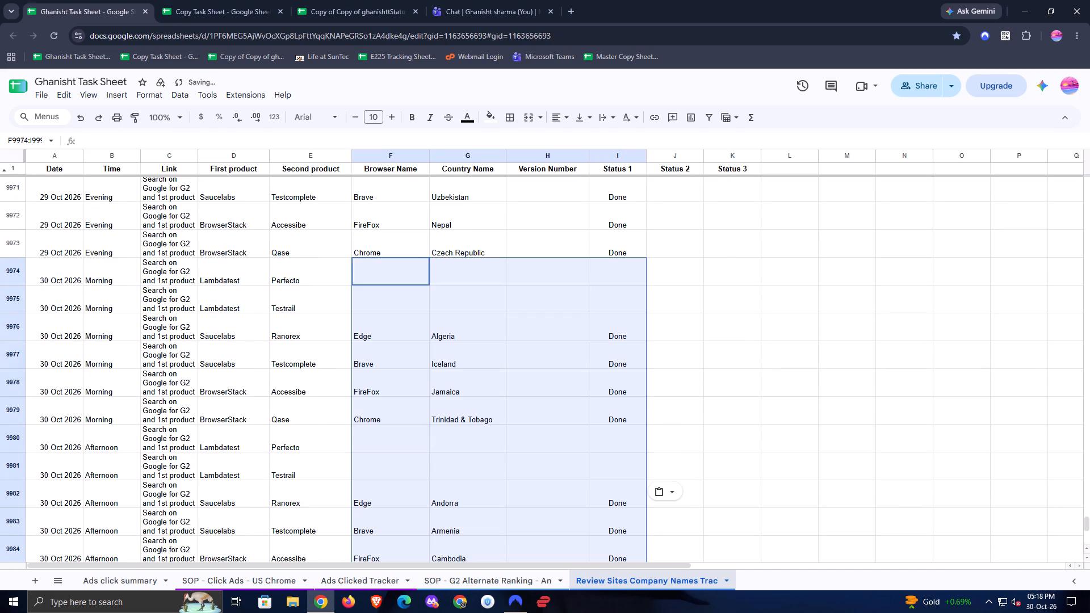
scroll(601, 328, "down", 11)
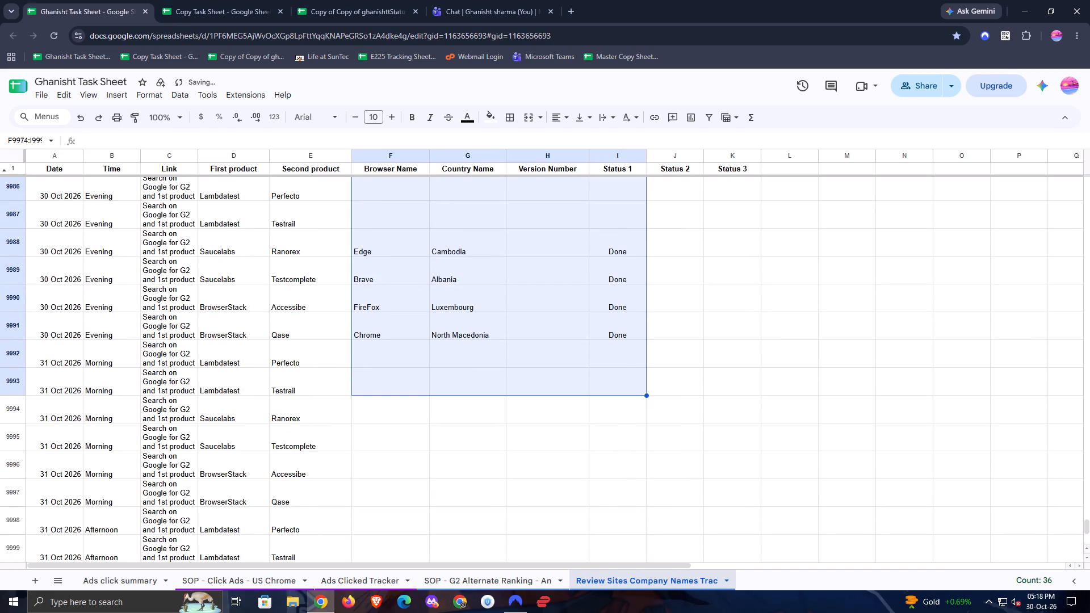
left_click(534, 416)
scroll(534, 416, "up", 2)
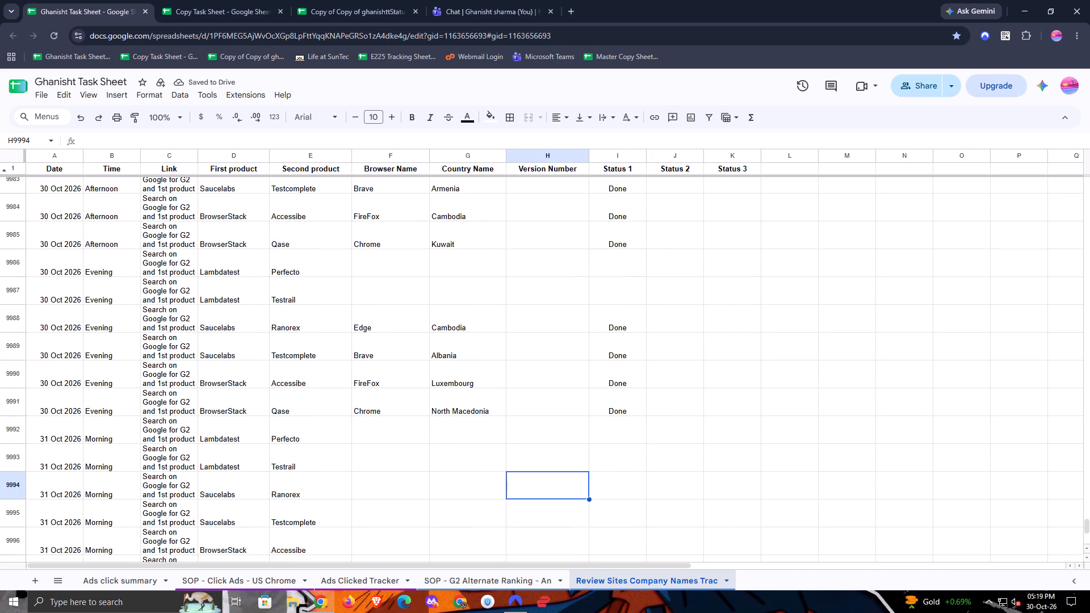
Center-align the selected 30-Oct-26 counts in column UX of Copy Task Sheet's Ads Clicked Tracker.
left_click(114, 578)
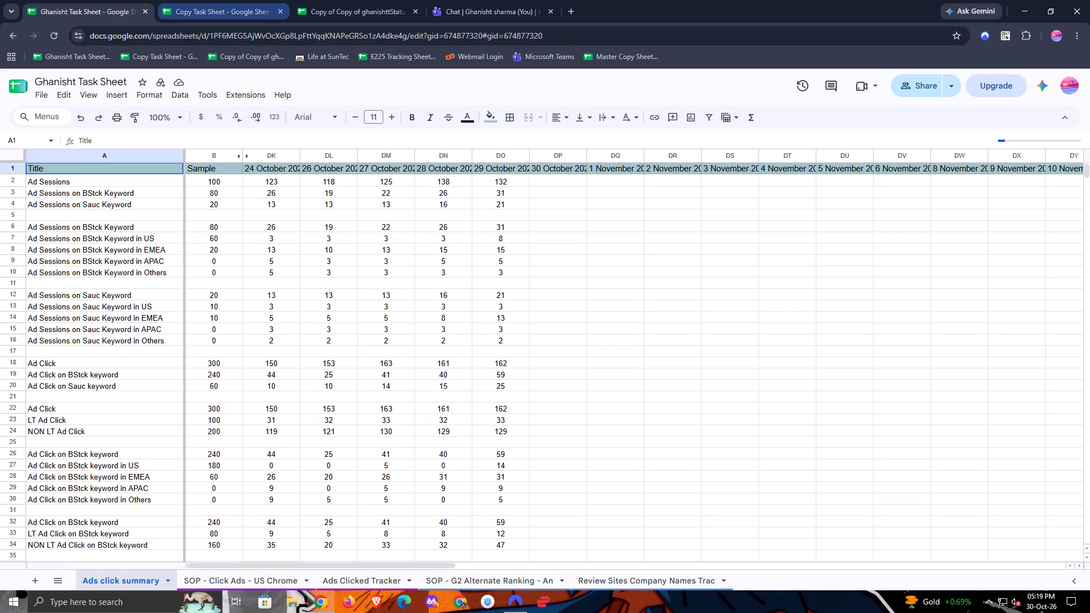
left_click(383, 585)
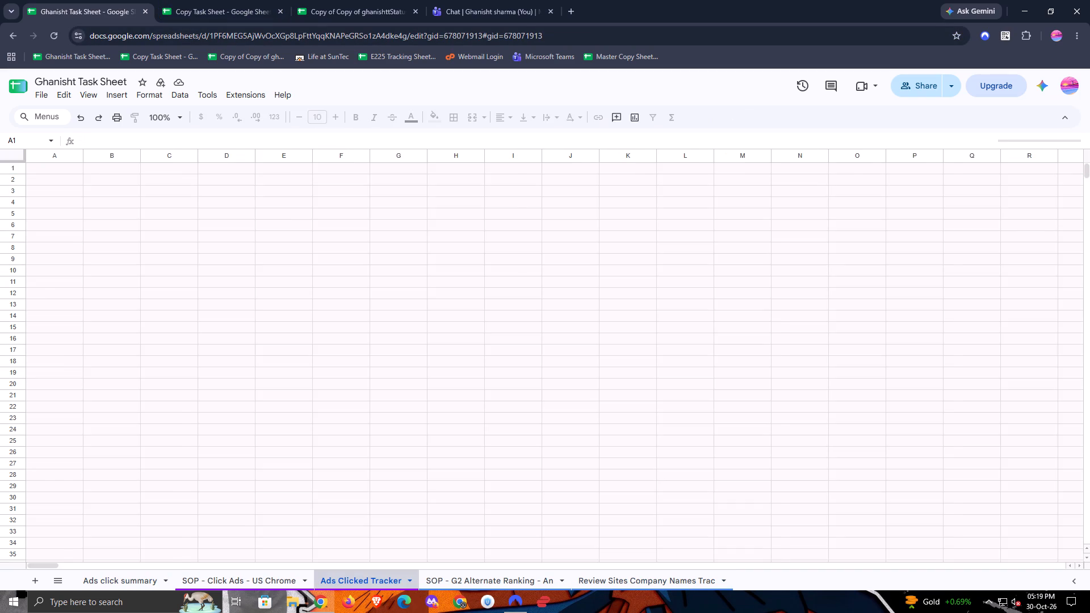
left_click(268, 0)
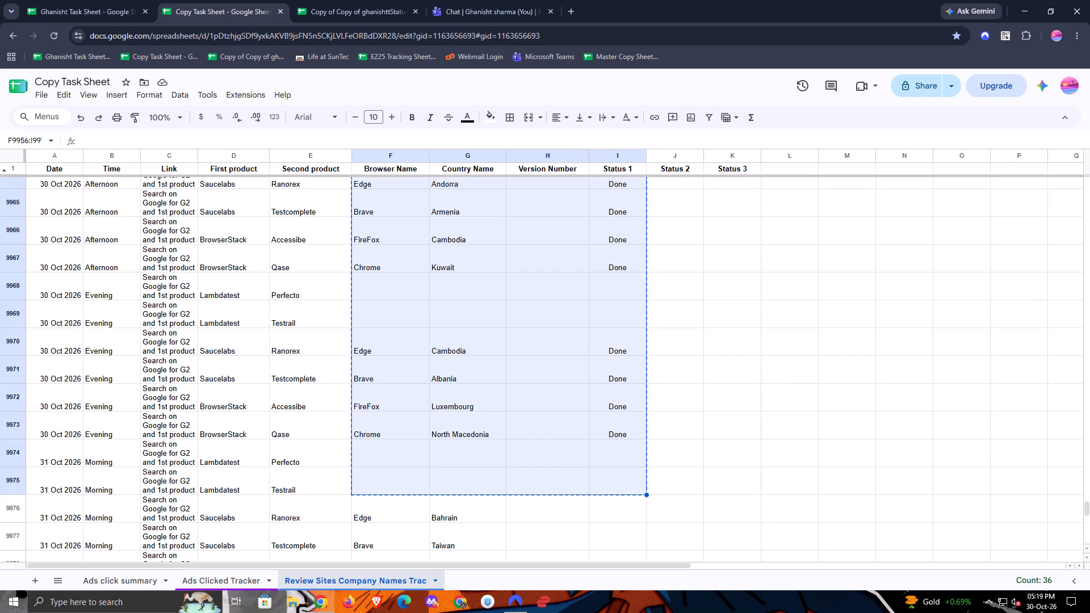
left_click(143, 581)
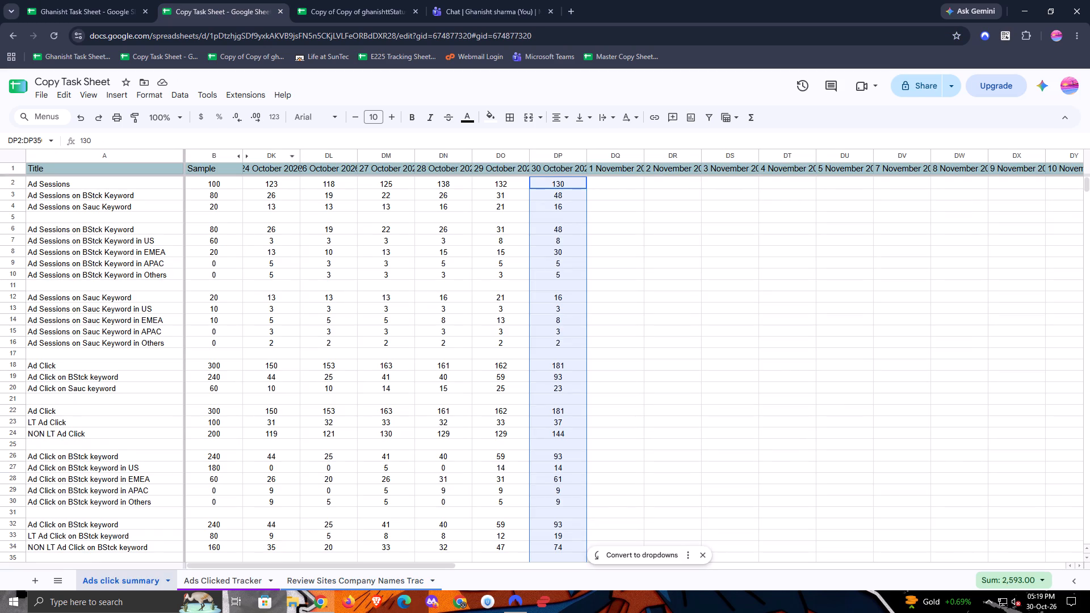
left_click(260, 576)
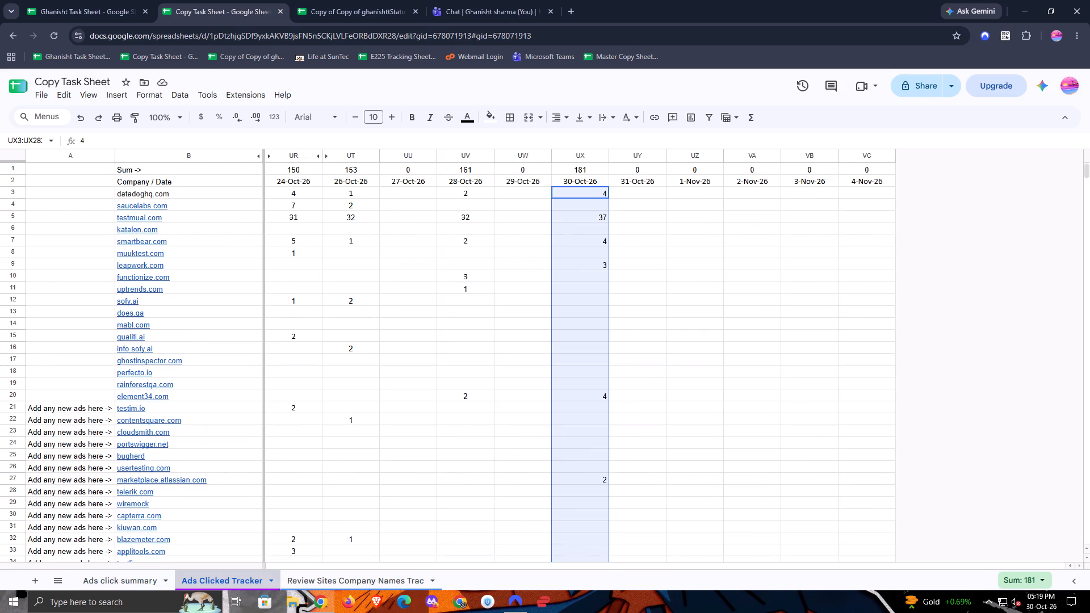
left_click(110, 0)
left_click(237, 0)
left_click(563, 116)
left_click(577, 133)
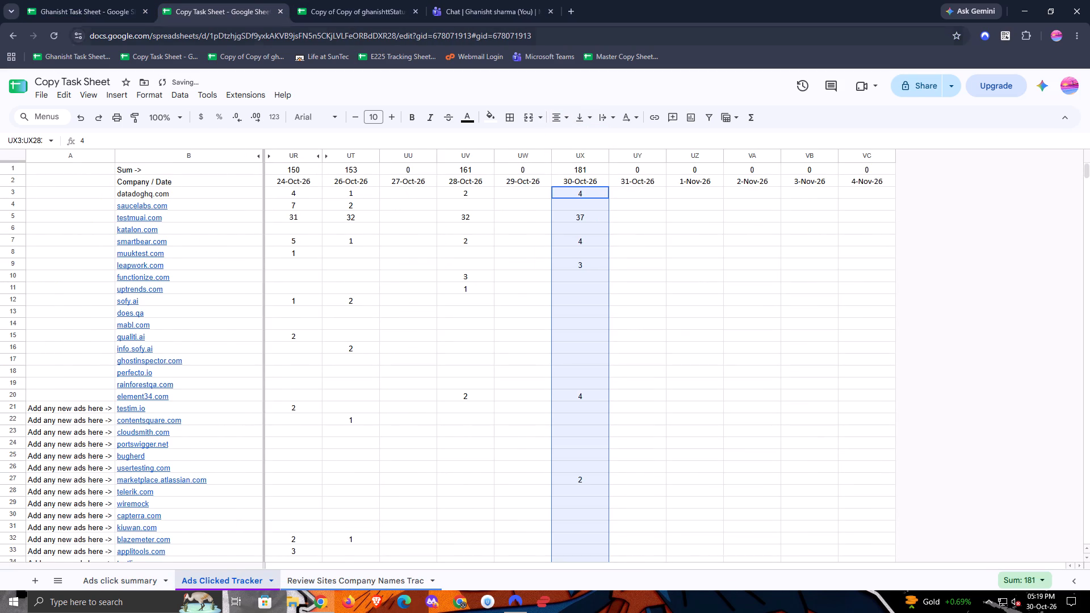
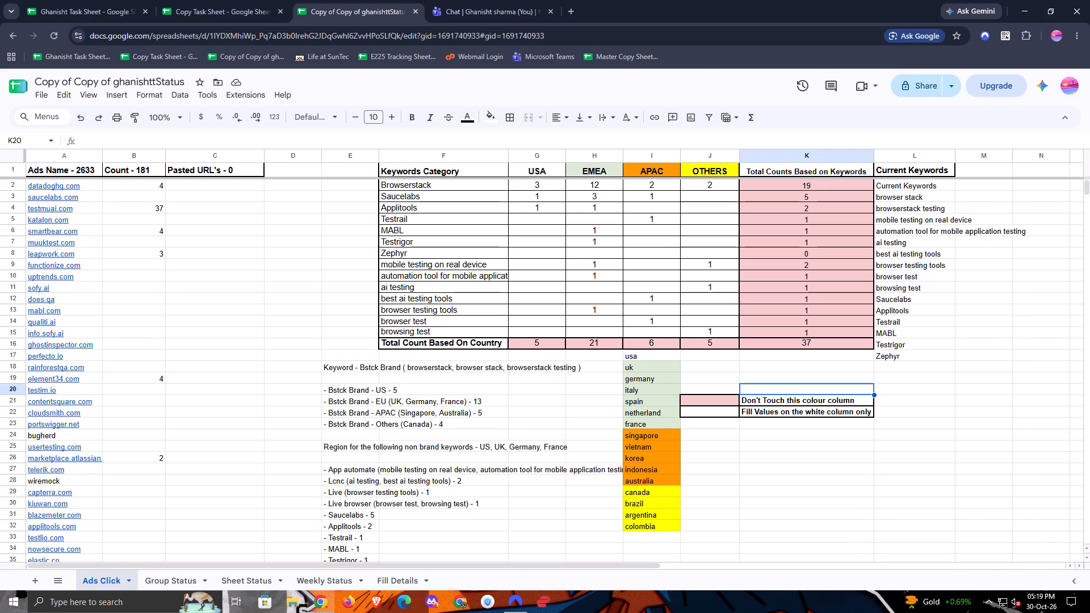
Switch to the ExpressVPN app running in the Windows notification area and quit it.
left_click(987, 599)
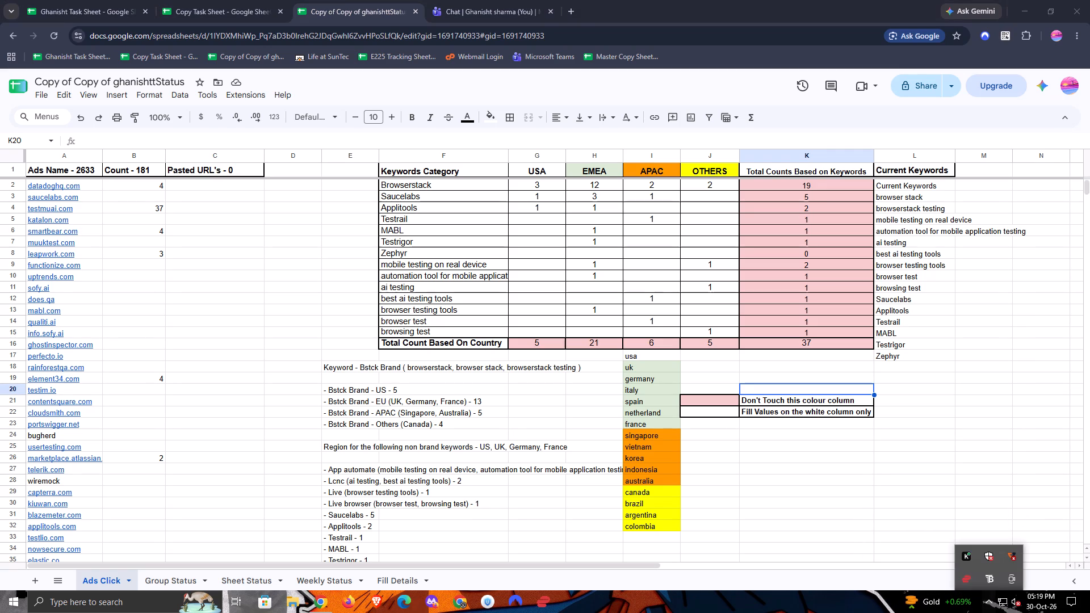
right_click(975, 585)
left_click(979, 577)
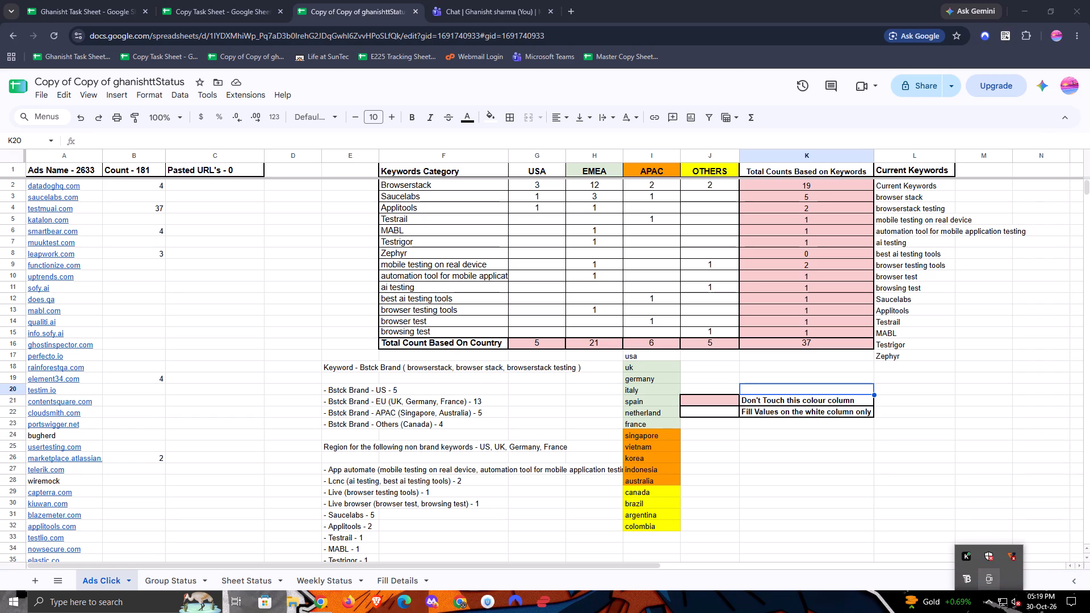